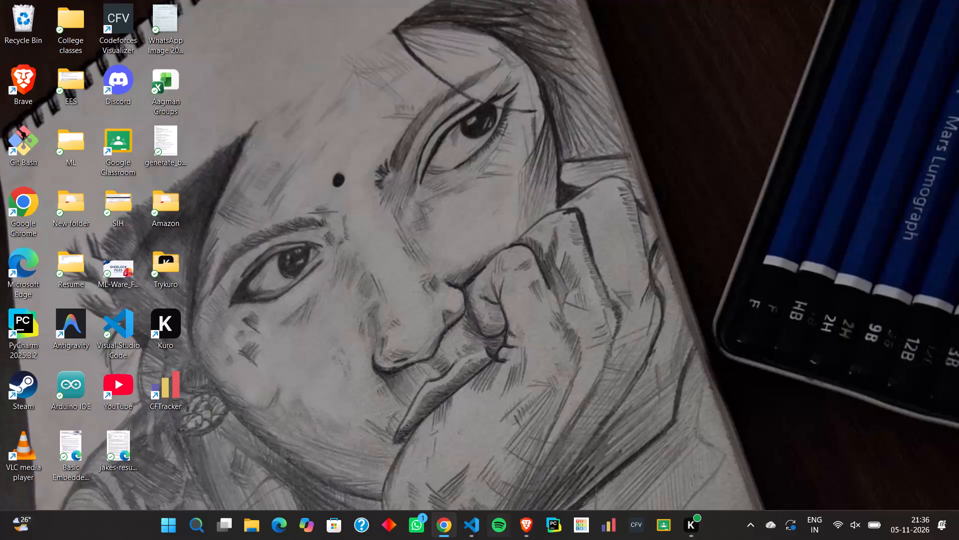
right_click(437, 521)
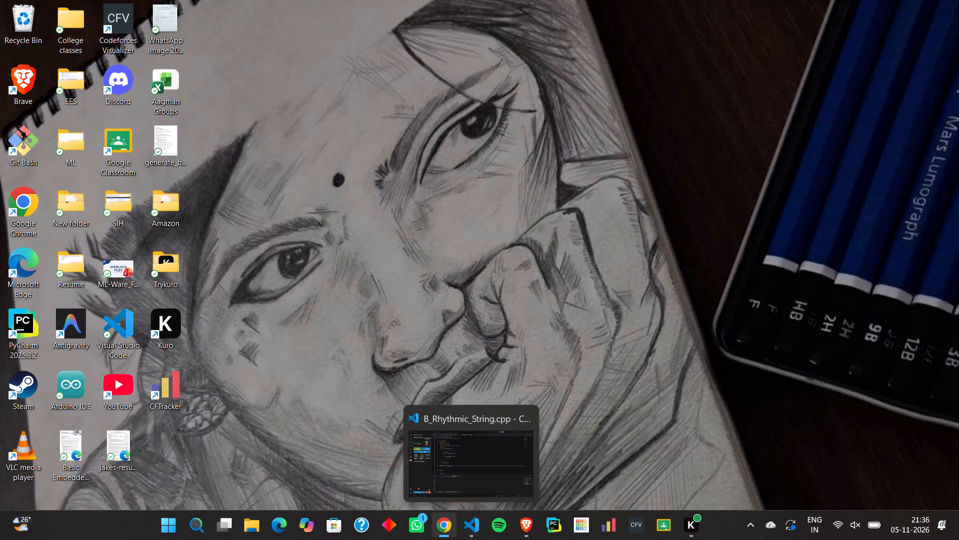
Switch to Google Chrome and open a new browser window with the School profile.
click(436, 523)
right_click(437, 526)
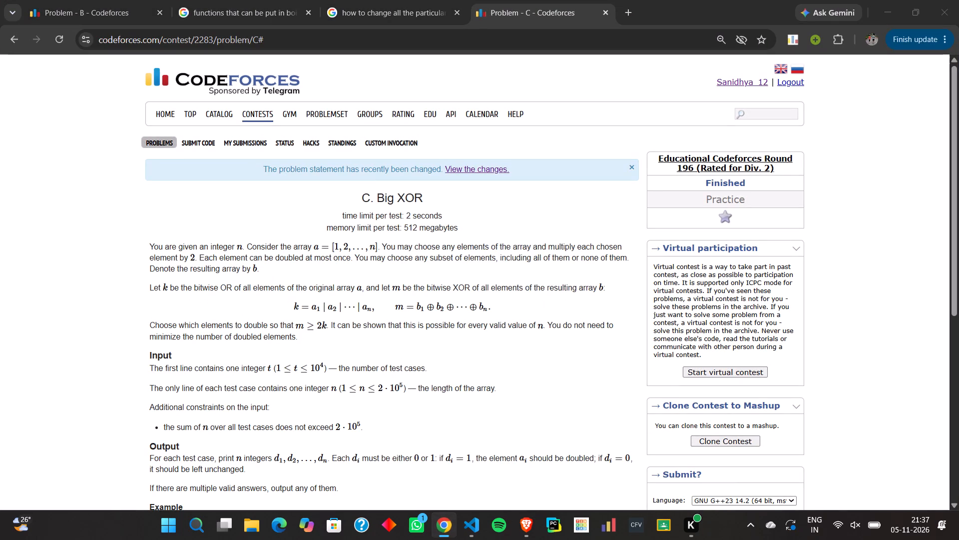
click(431, 448)
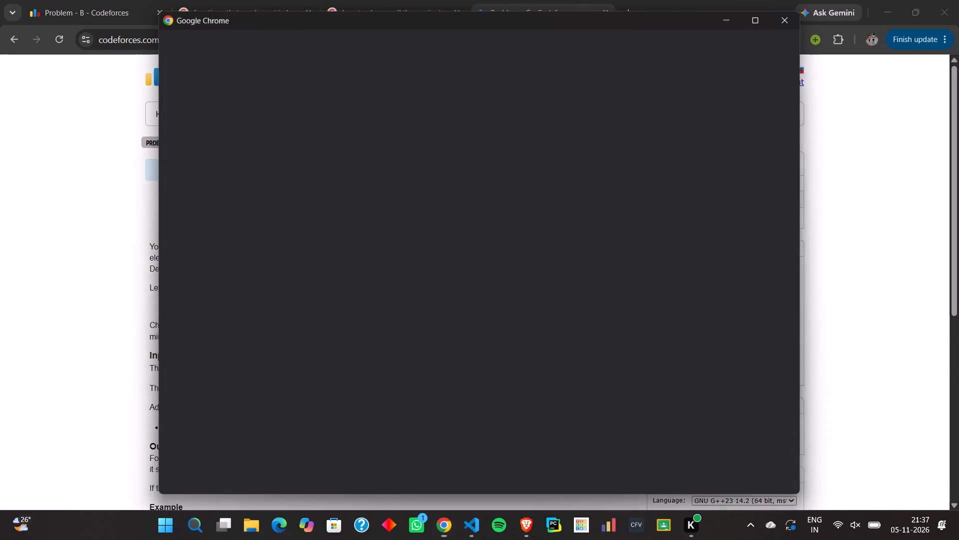
click(270, 301)
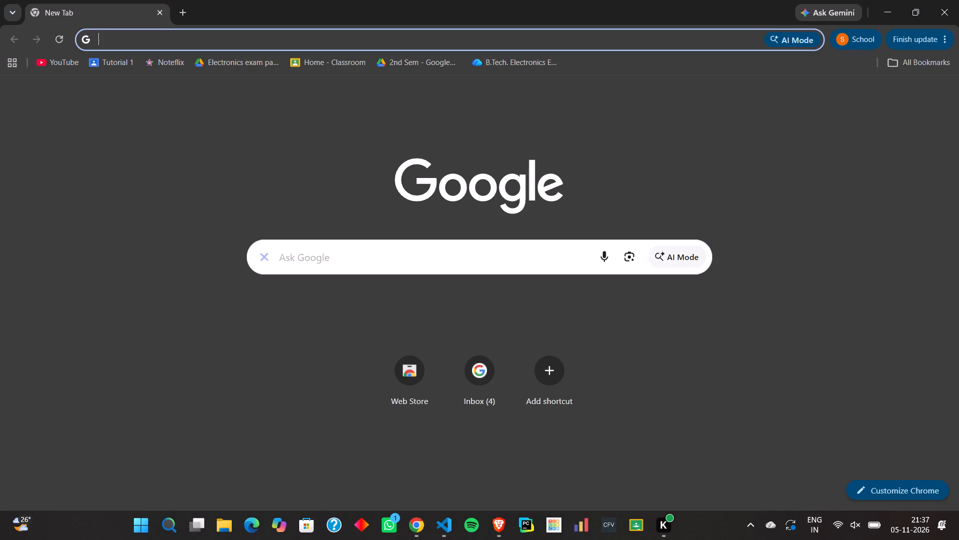
Open the Gmail mailbox of the School profile from the new tab page.
click(434, 43)
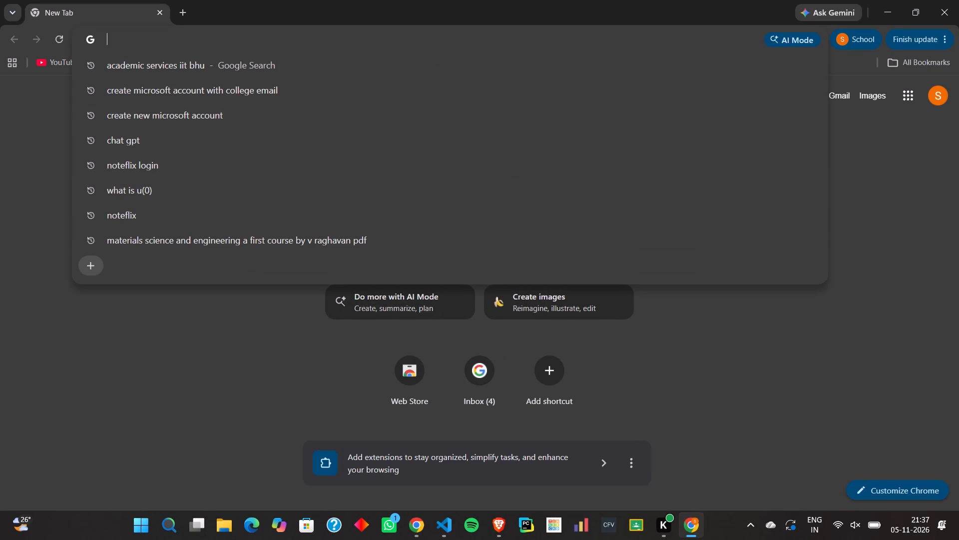
click(847, 99)
click(374, 254)
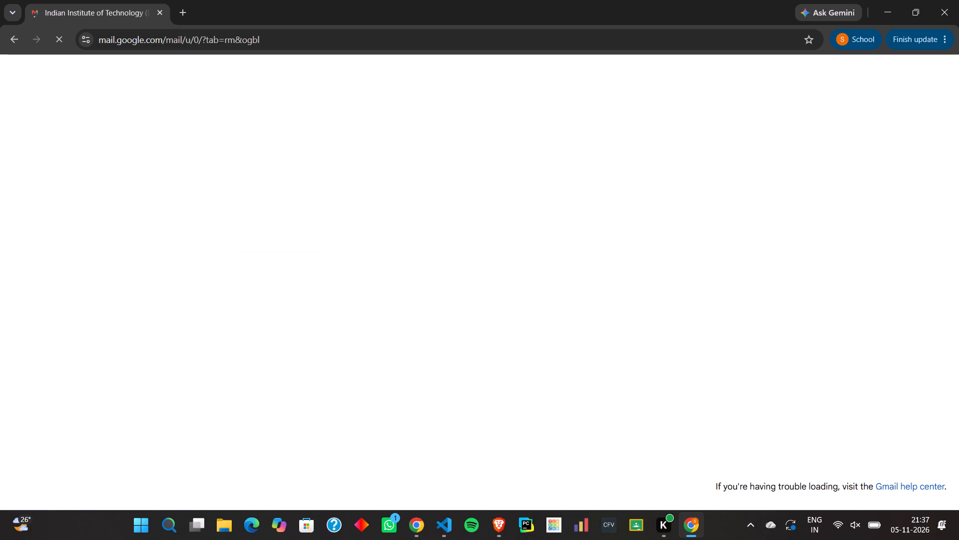
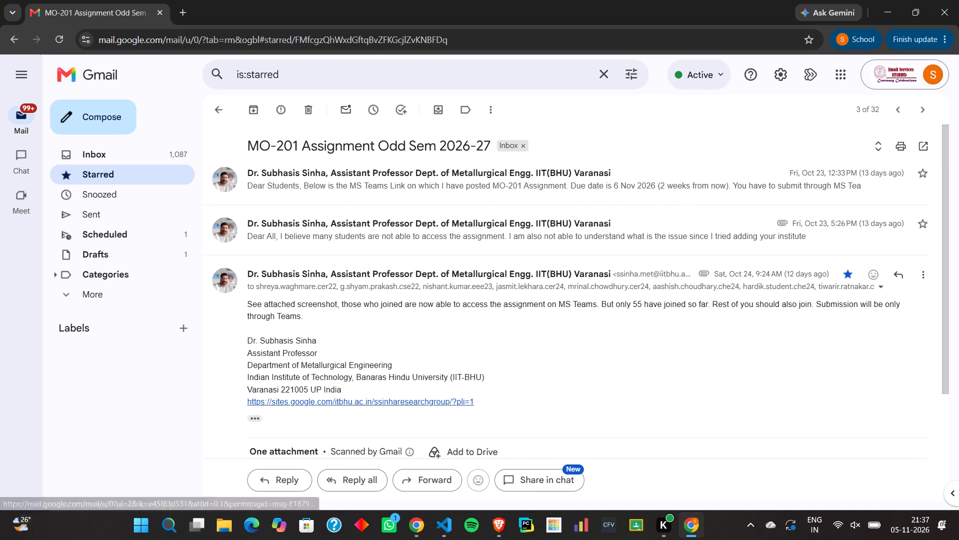
Expand the two earlier messages in the MO-201 assignment thread and open the attached MO-201_assignment_Odd_2026-27.pdf.
click(362, 185)
scroll(362, 185, down, 5)
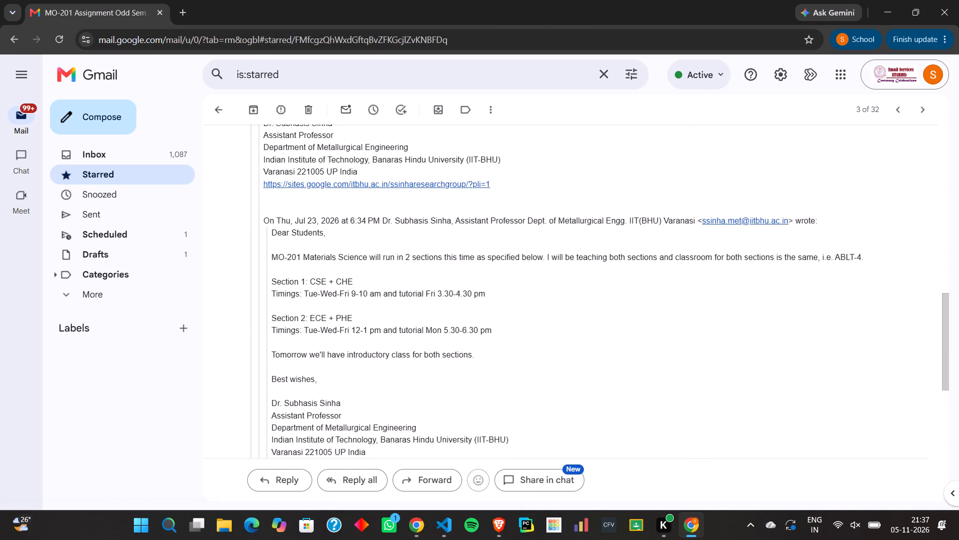
scroll(340, 284, down, 4)
click(376, 172)
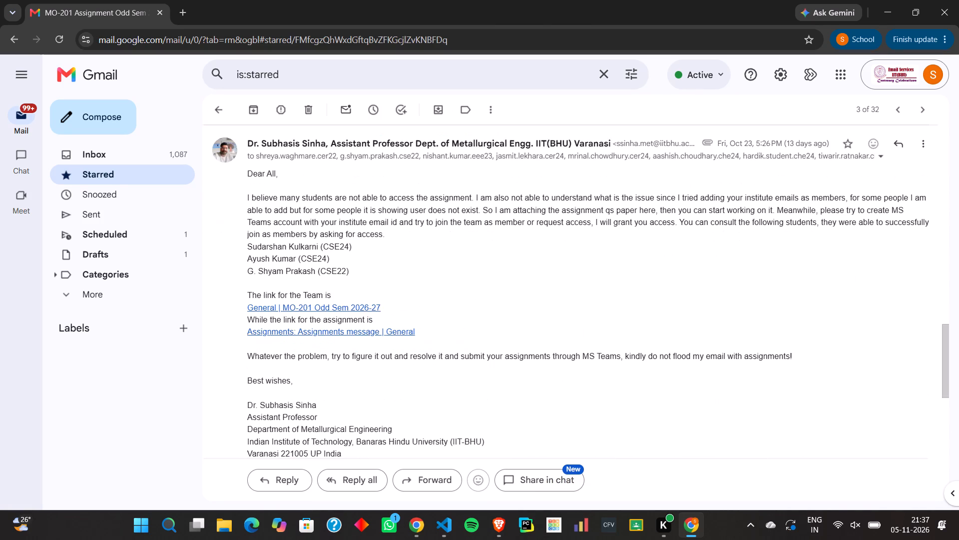
scroll(376, 172, down, 4)
click(293, 283)
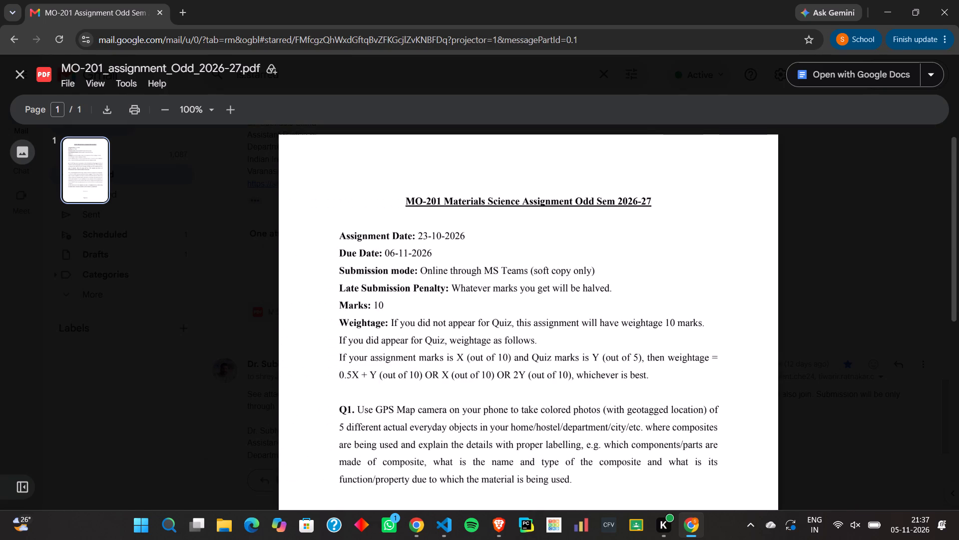
Read through the assignment PDF, examining the submission details, the weightage rules, question Q1 and its note.
scroll(385, 281, down, 1)
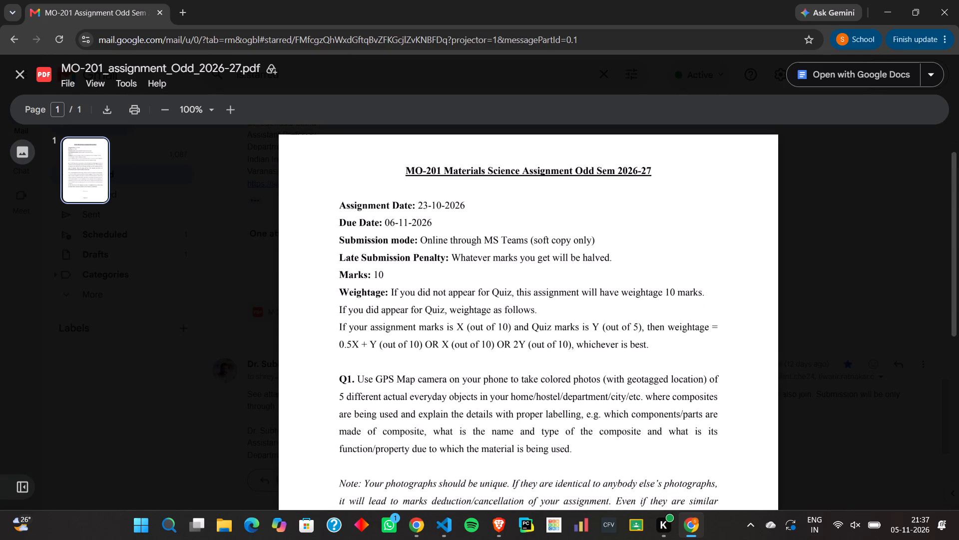
scroll(385, 281, down, 2)
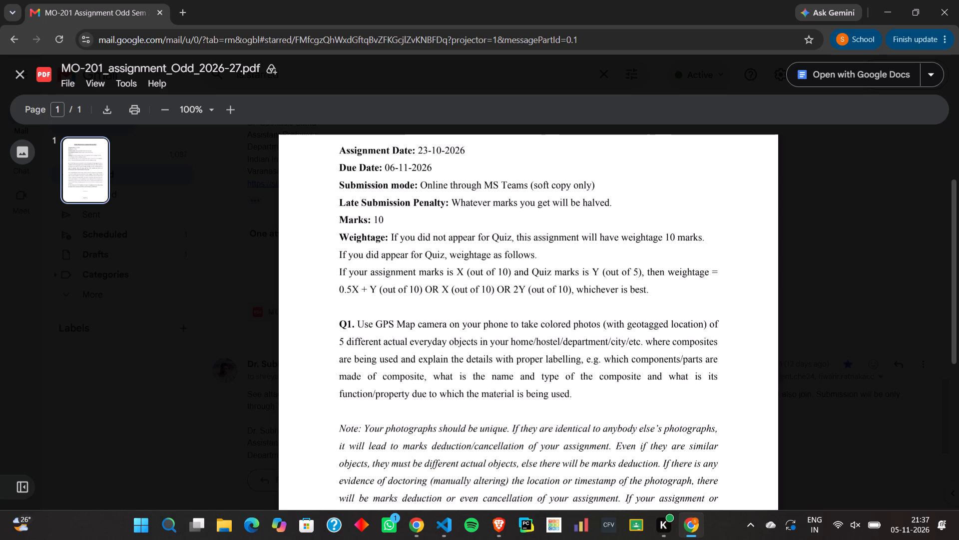
scroll(385, 281, down, 2)
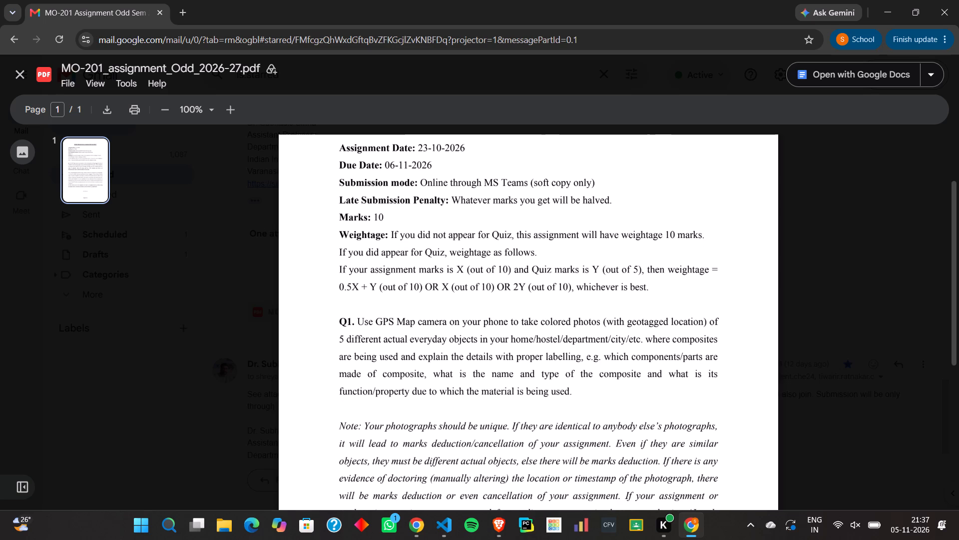
scroll(385, 281, down, 2)
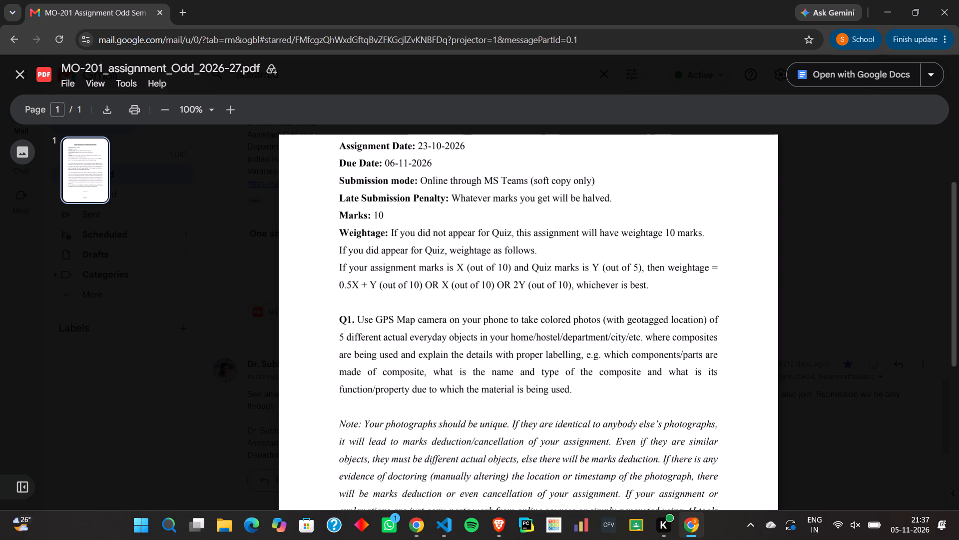
scroll(385, 281, down, 1)
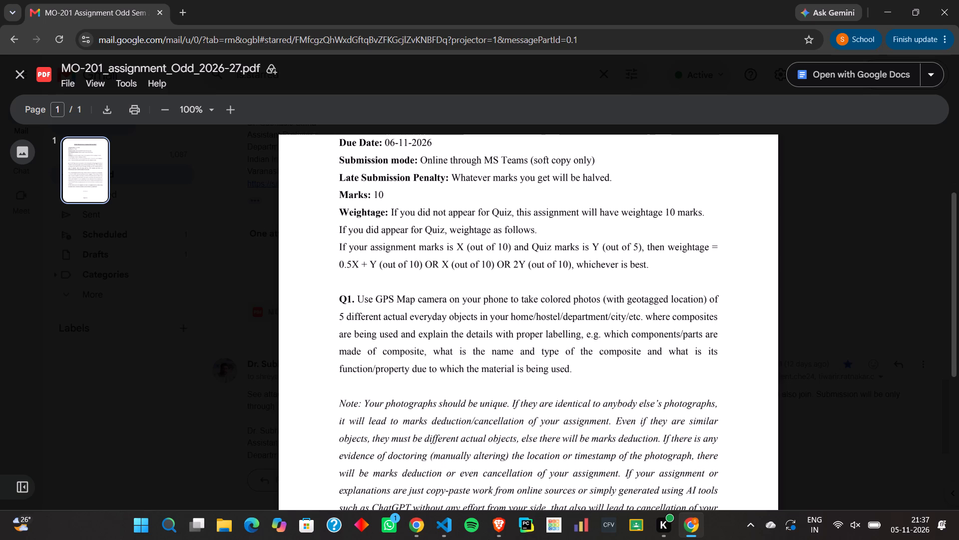
Read the MO-201 assignment PDF, covering the submission terms, weightage, Question 1 and the note on unique photographs.
scroll(385, 281, down, 1)
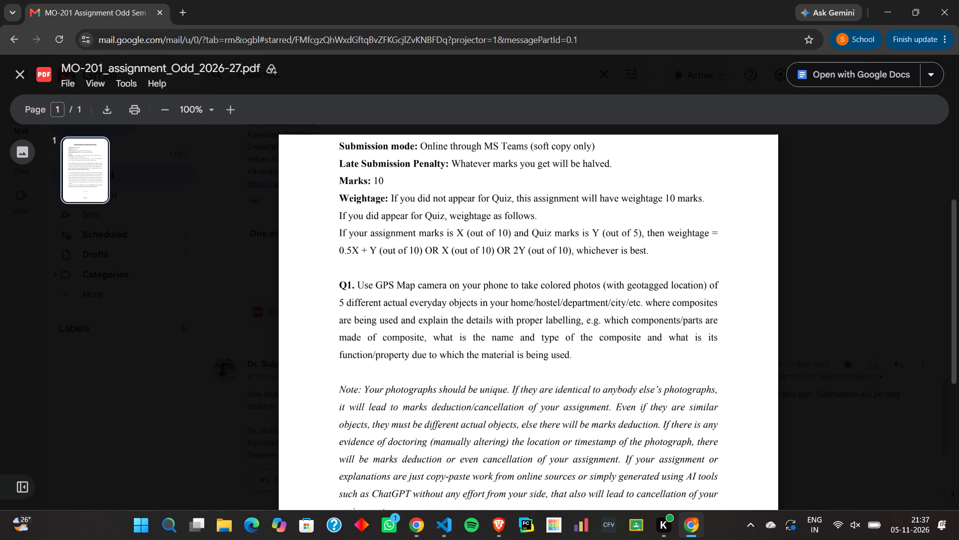
scroll(385, 281, down, 1)
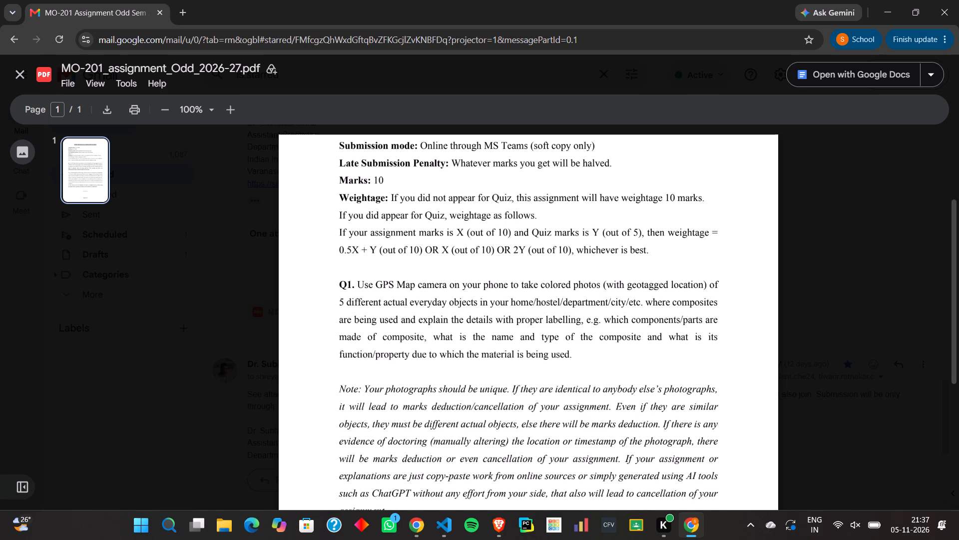
scroll(385, 281, down, 7)
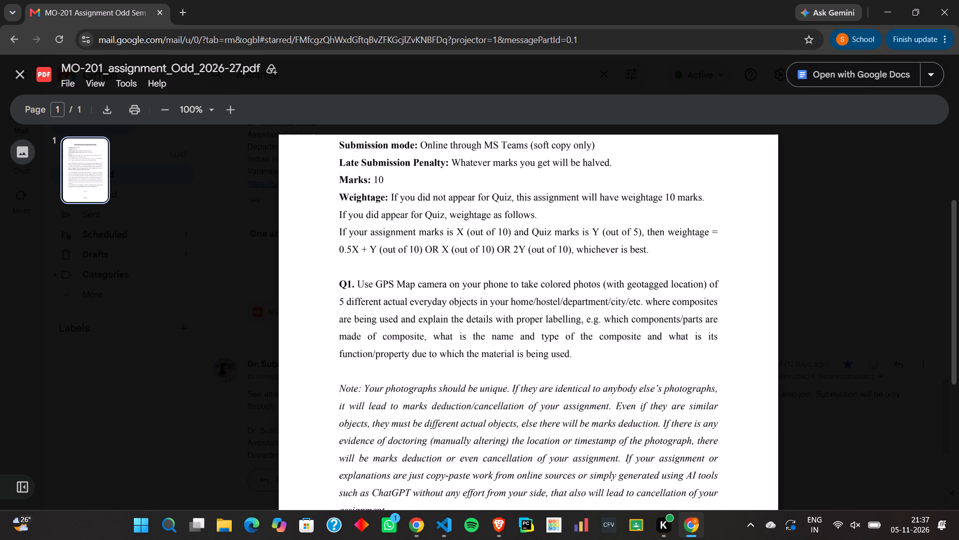
scroll(385, 281, down, 2)
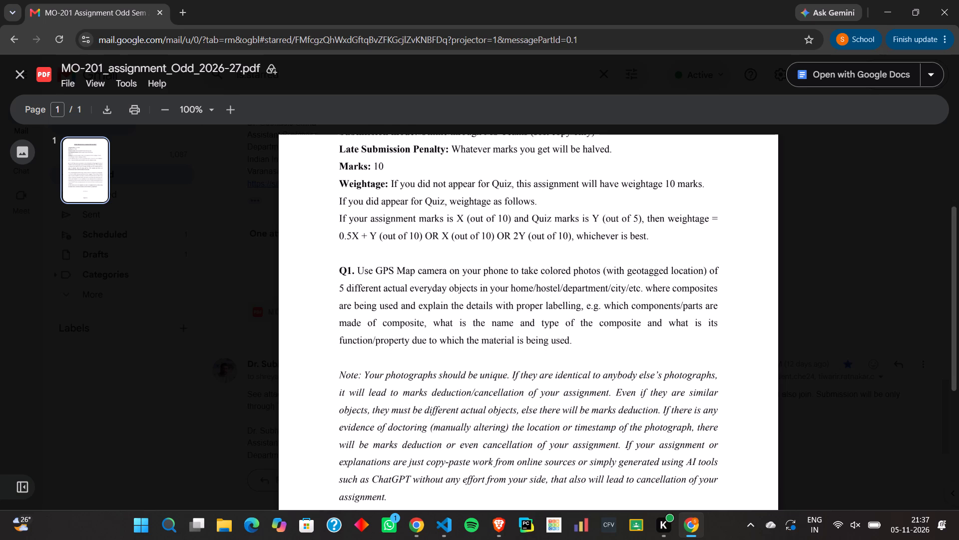
scroll(385, 281, down, 4)
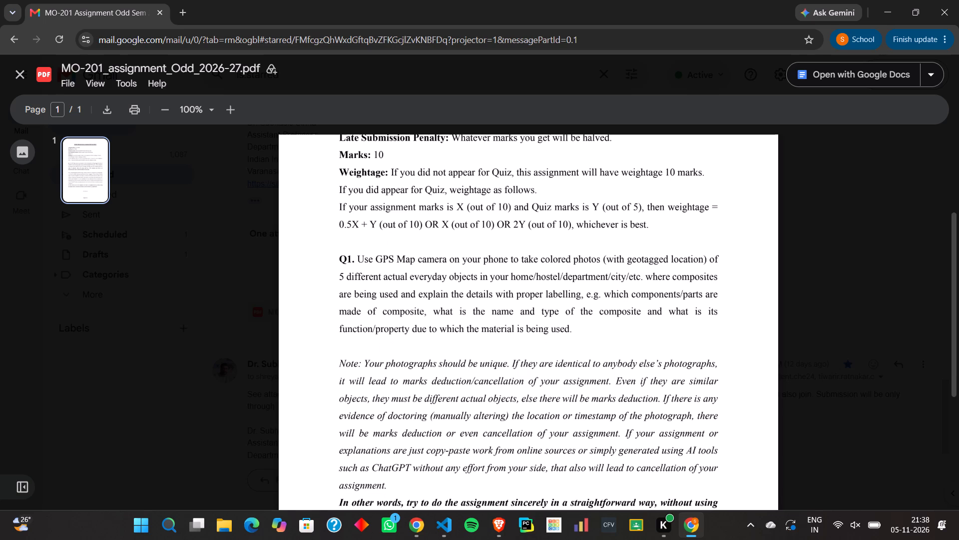
drag(422, 229, 394, 229)
click(394, 229)
drag(453, 225, 484, 228)
click(484, 228)
scroll(504, 271, down, 2)
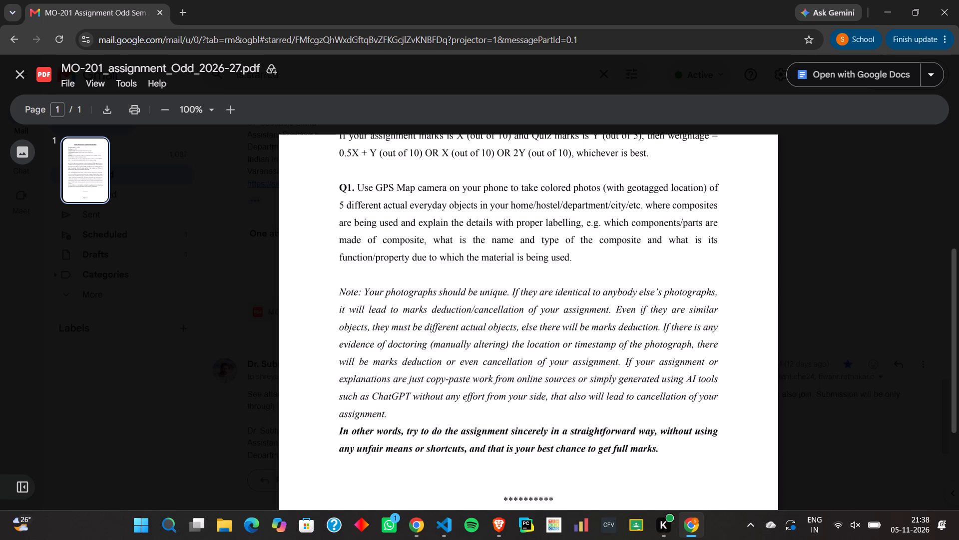
Copy the full text of Question 1 from the assignment PDF, without its Q1 label.
drag(357, 187, 588, 262)
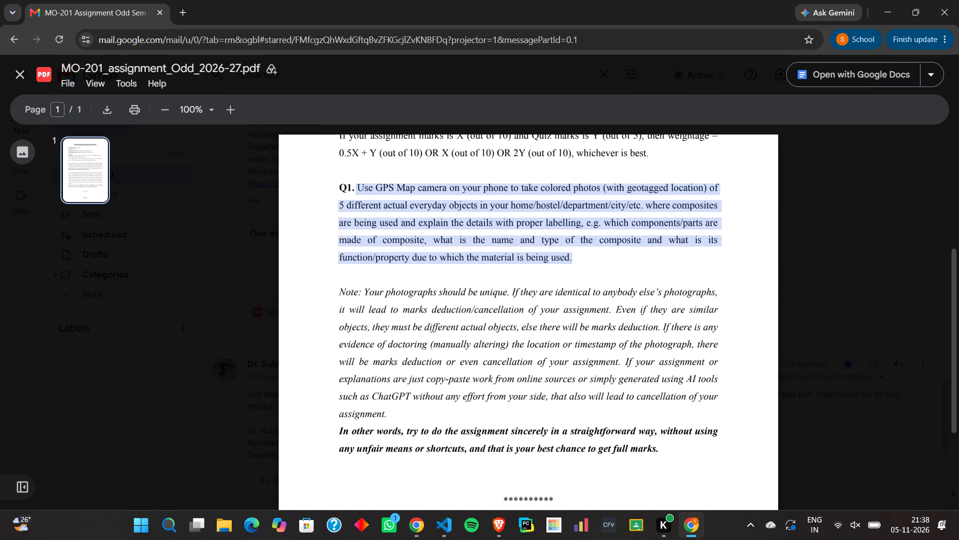
key(ctrl+c)
key(ctrl+c)
key(ctrl+c)
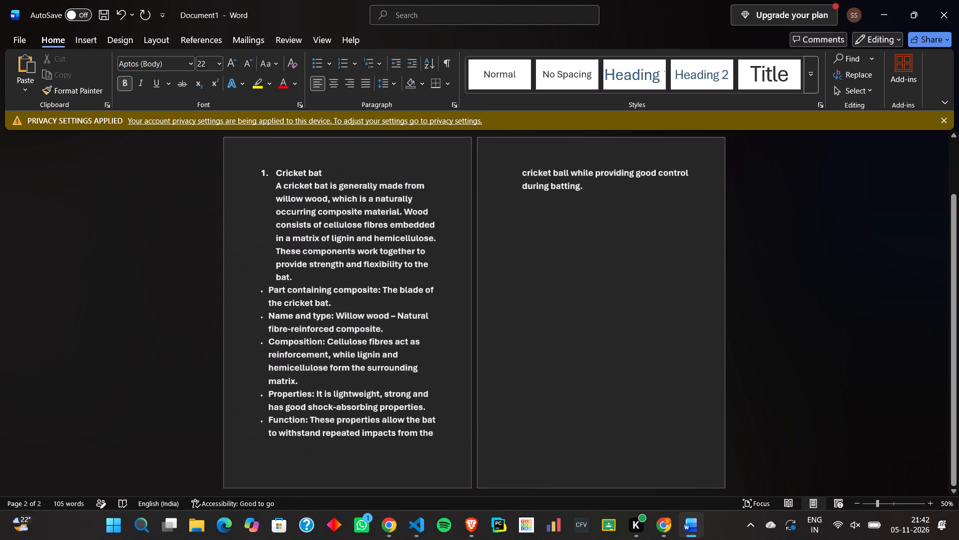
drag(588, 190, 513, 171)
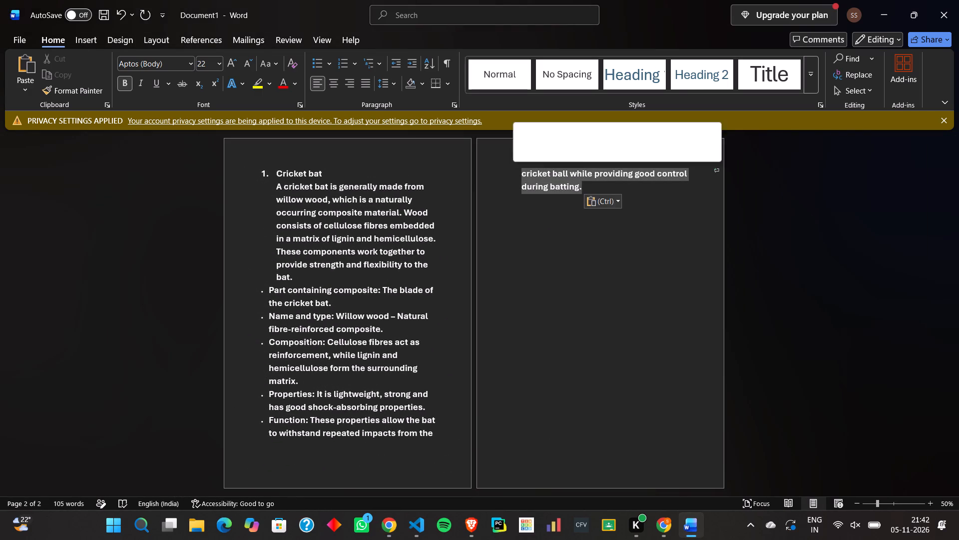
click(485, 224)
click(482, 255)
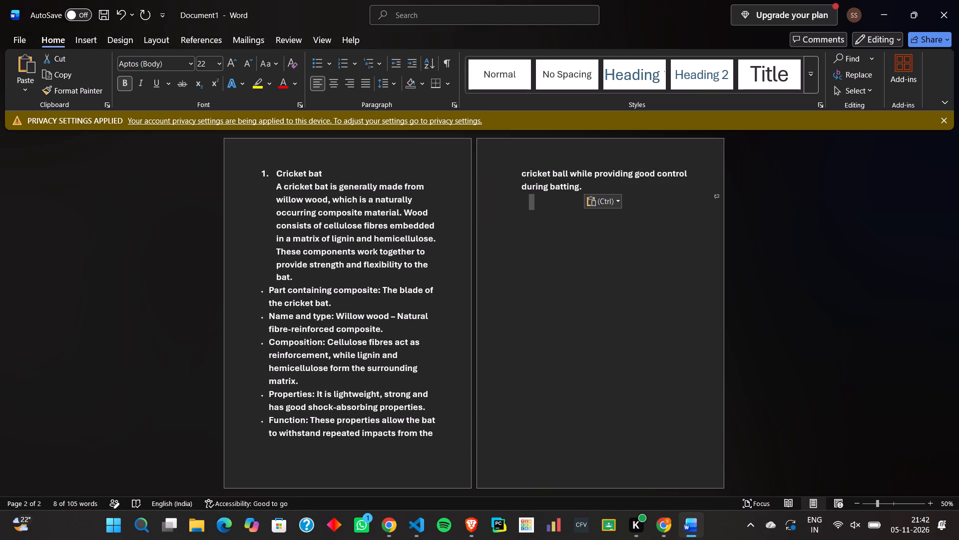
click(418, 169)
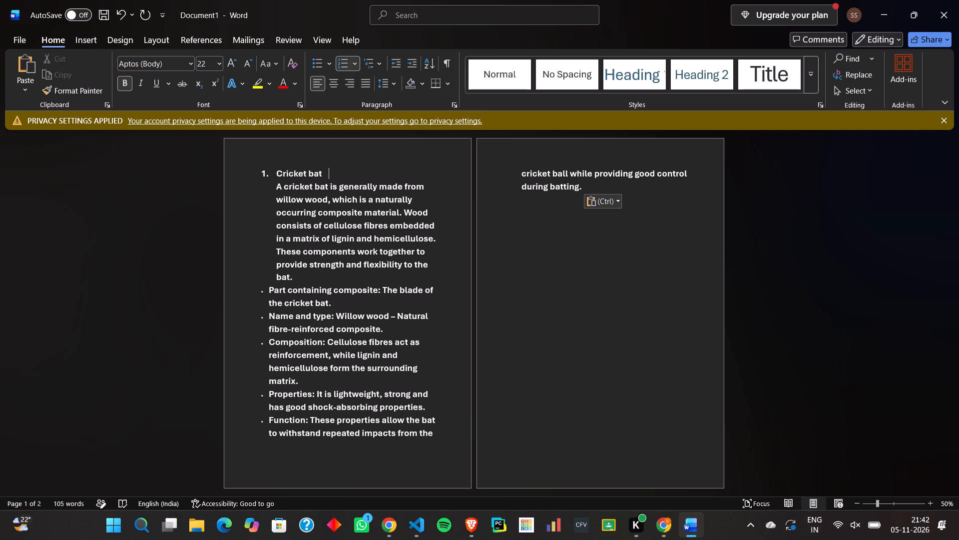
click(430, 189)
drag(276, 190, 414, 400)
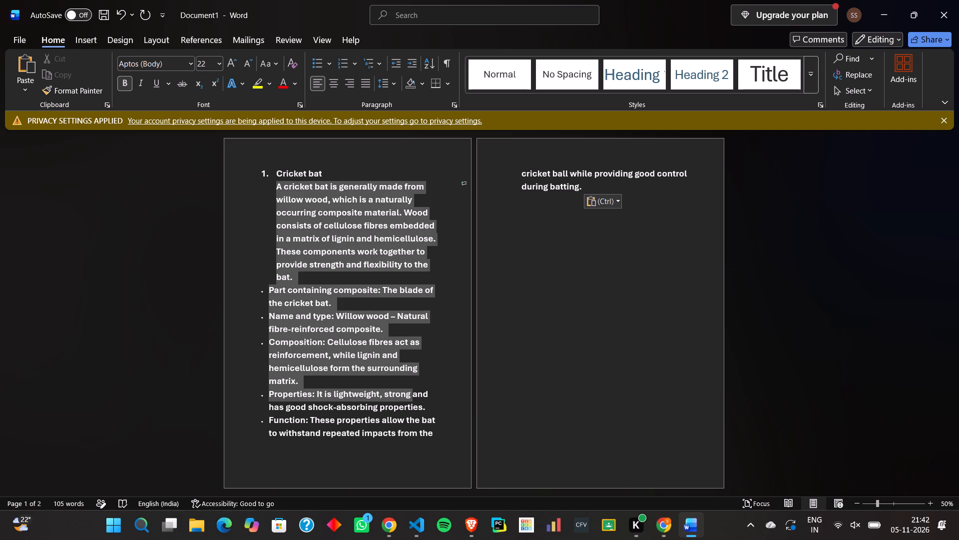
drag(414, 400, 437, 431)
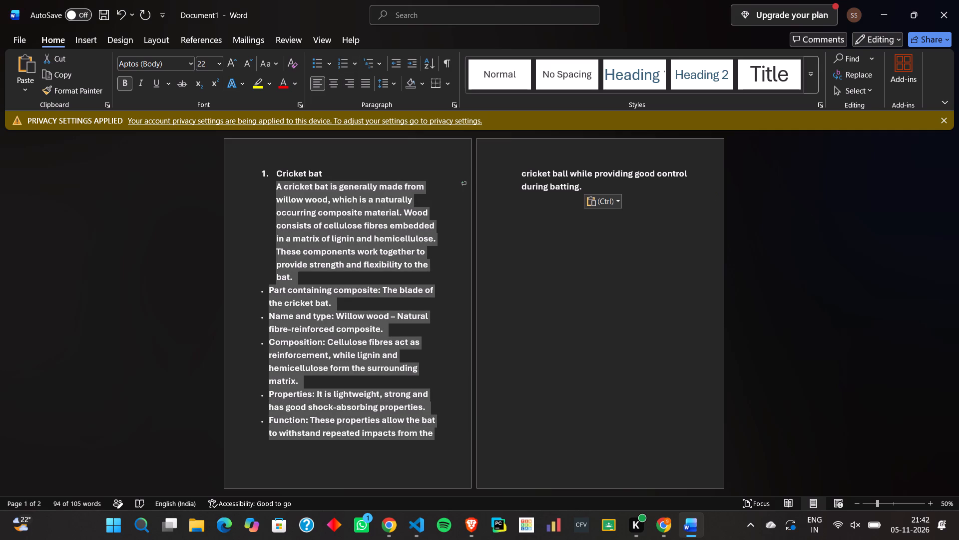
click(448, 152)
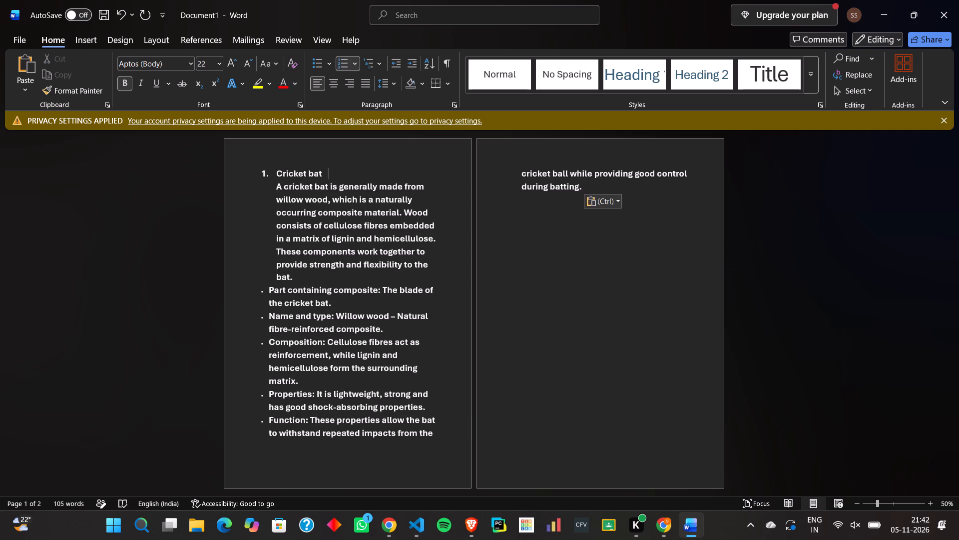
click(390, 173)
Cut all the content from the Word document and close it without saving.
key(ctrl+a)
key(ctrl+x)
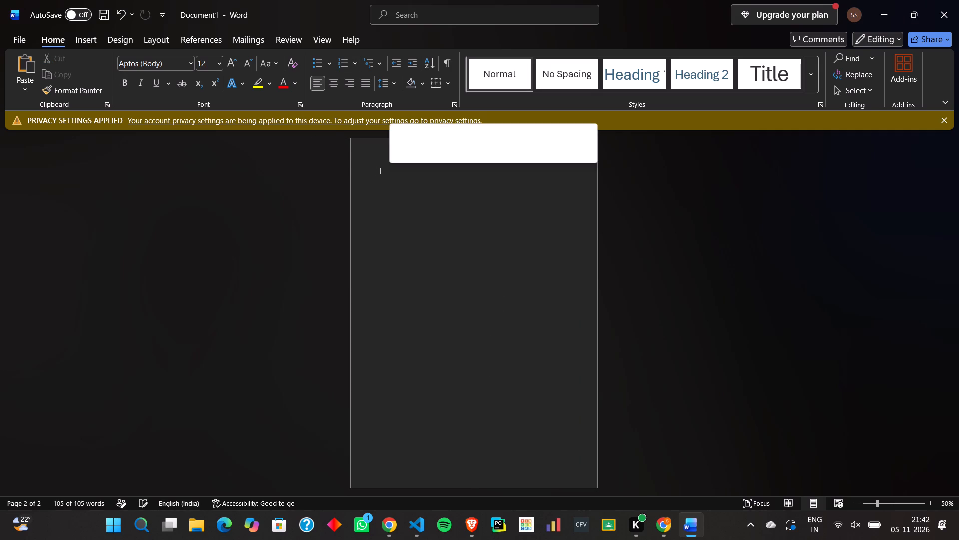
scroll(400, 224, down, 1)
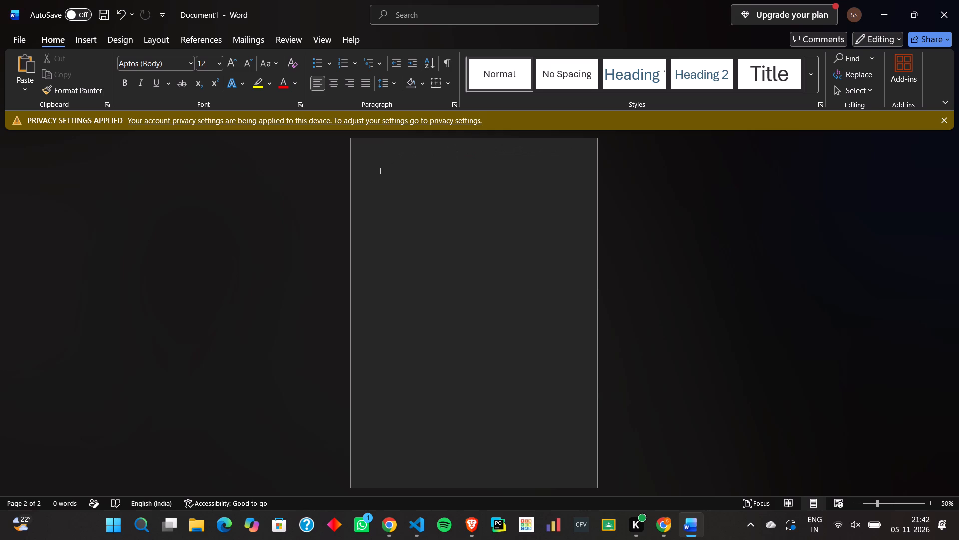
click(958, 0)
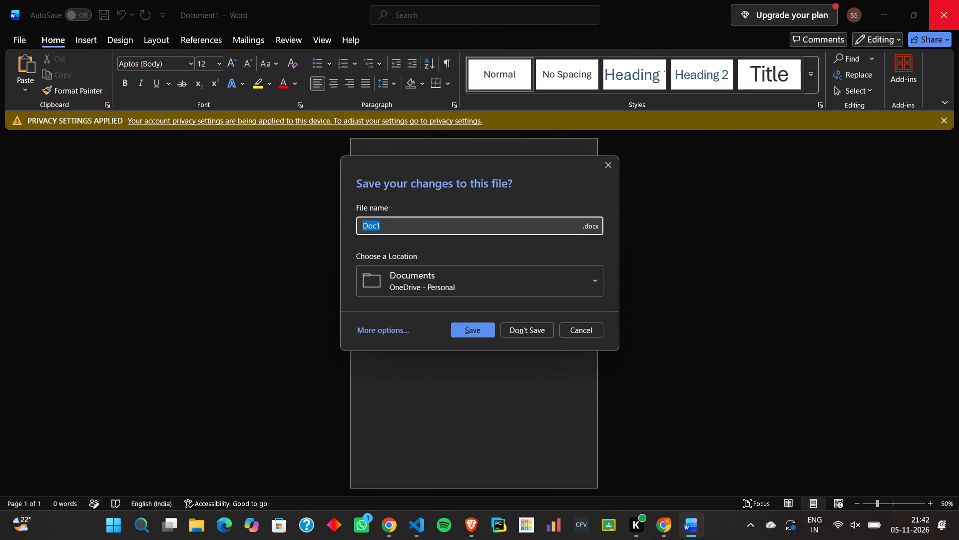
click(518, 333)
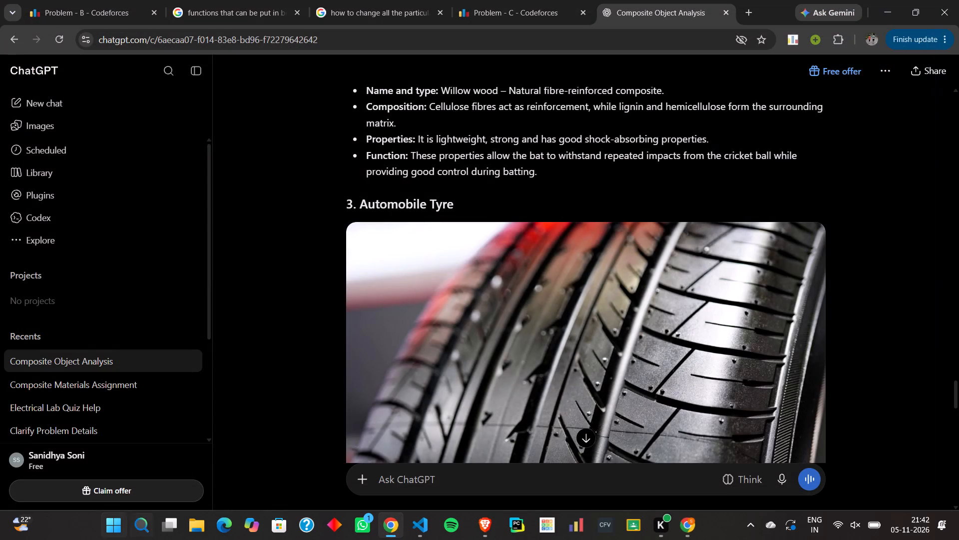
Find and launch PowerPoint, and maximize its window.
click(145, 537)
text(powe)
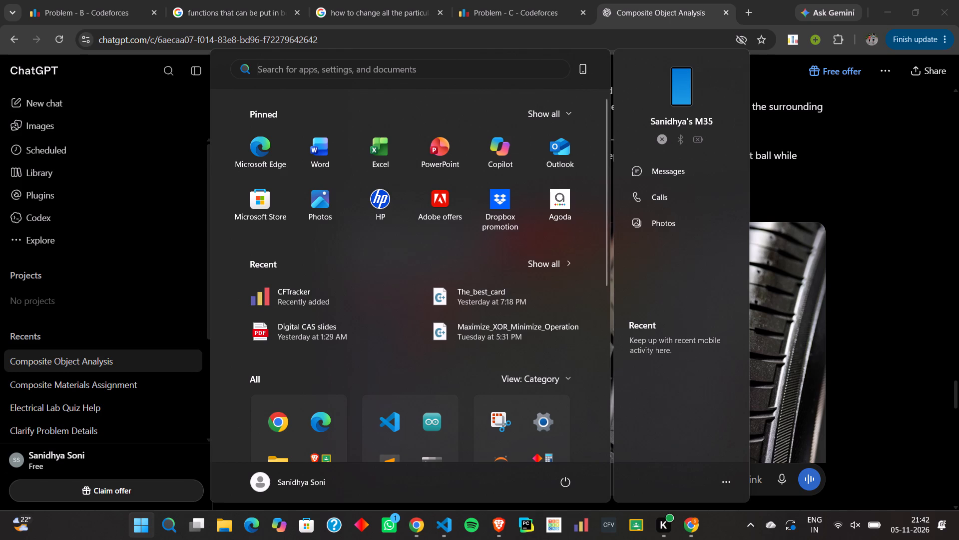
click(432, 139)
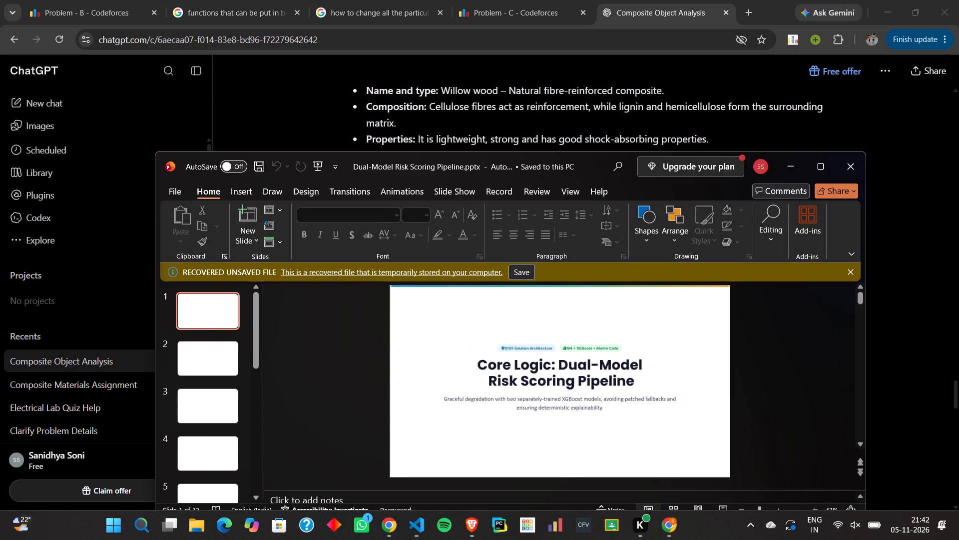
click(817, 163)
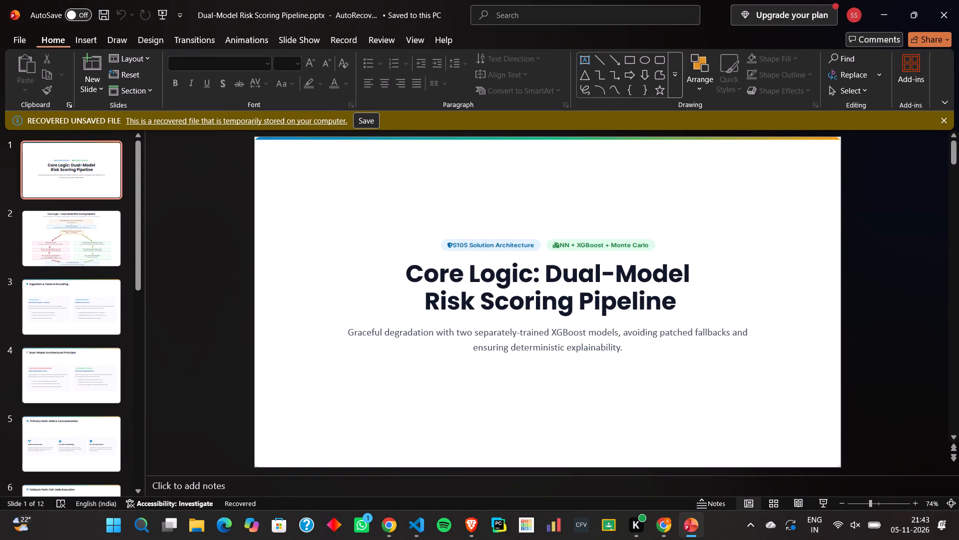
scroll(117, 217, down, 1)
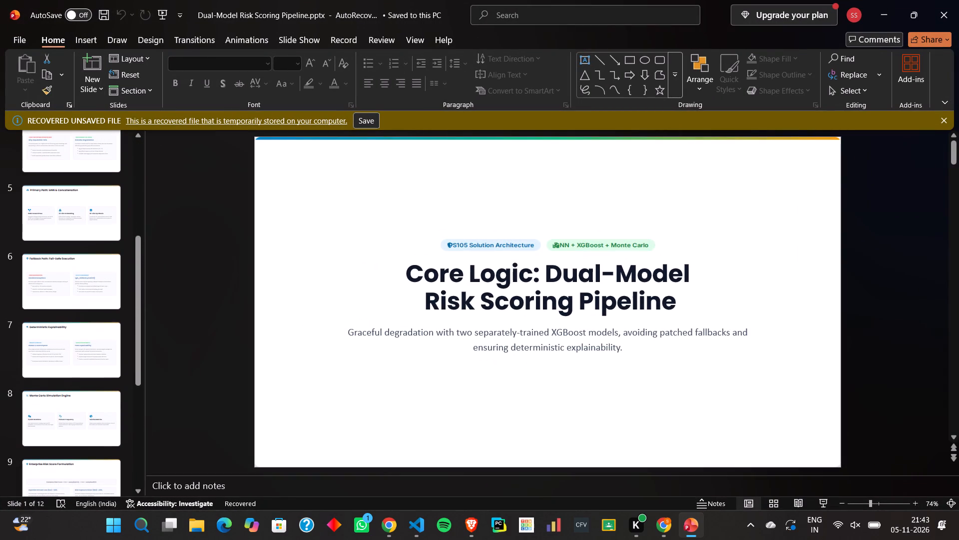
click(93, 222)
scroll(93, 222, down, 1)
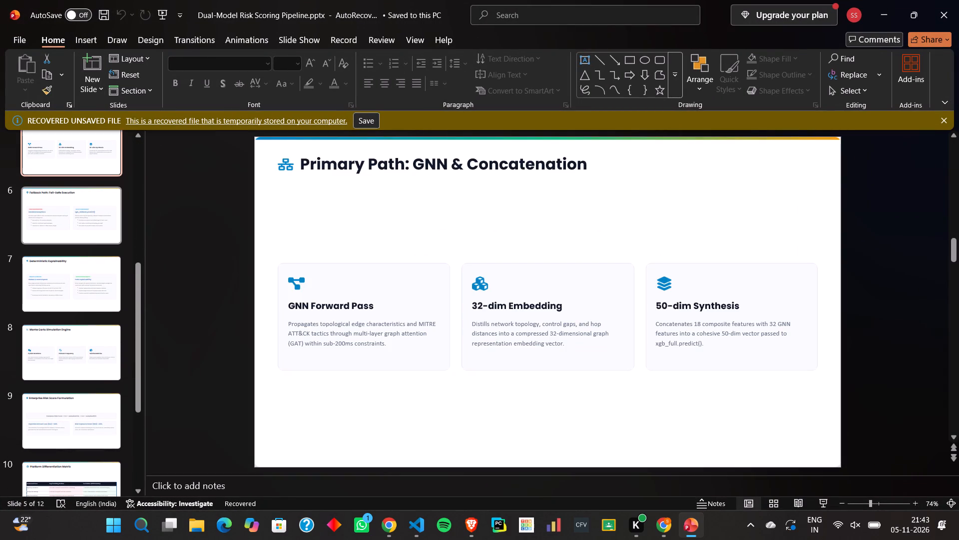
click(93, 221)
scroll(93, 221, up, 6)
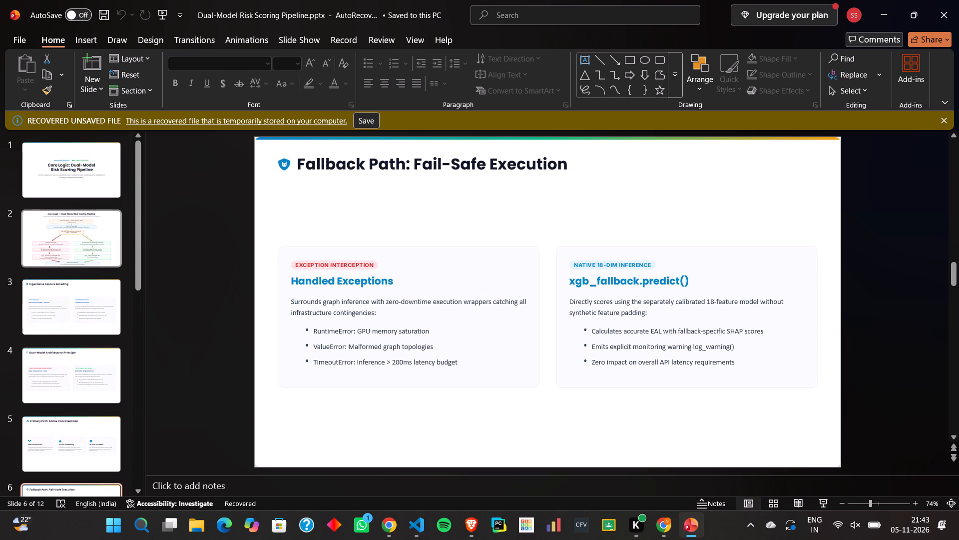
Create a new blank presentation.
click(28, 42)
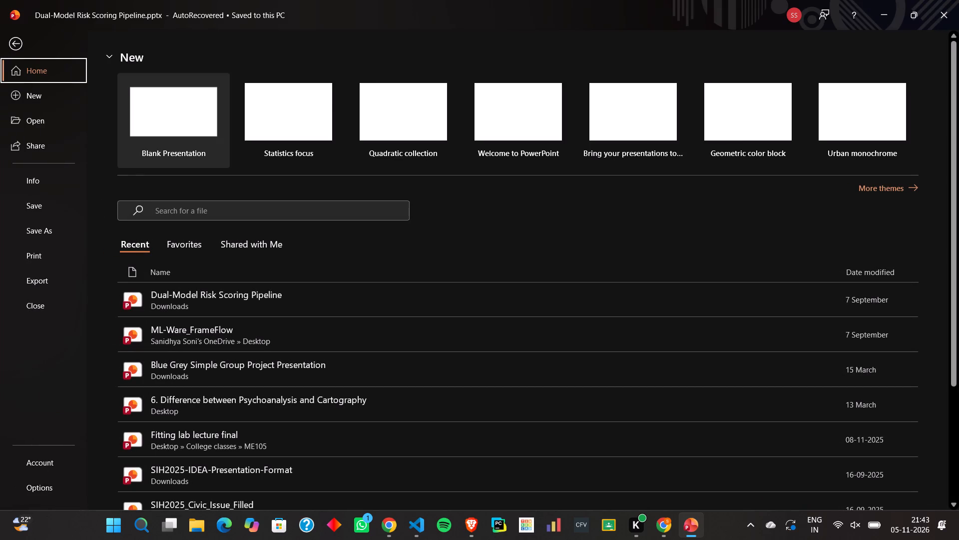
click(143, 96)
click(378, 237)
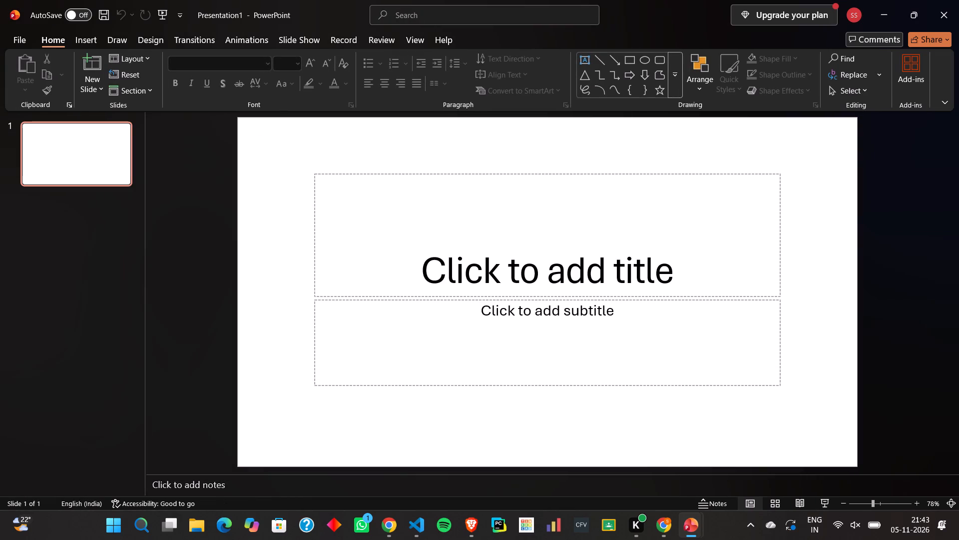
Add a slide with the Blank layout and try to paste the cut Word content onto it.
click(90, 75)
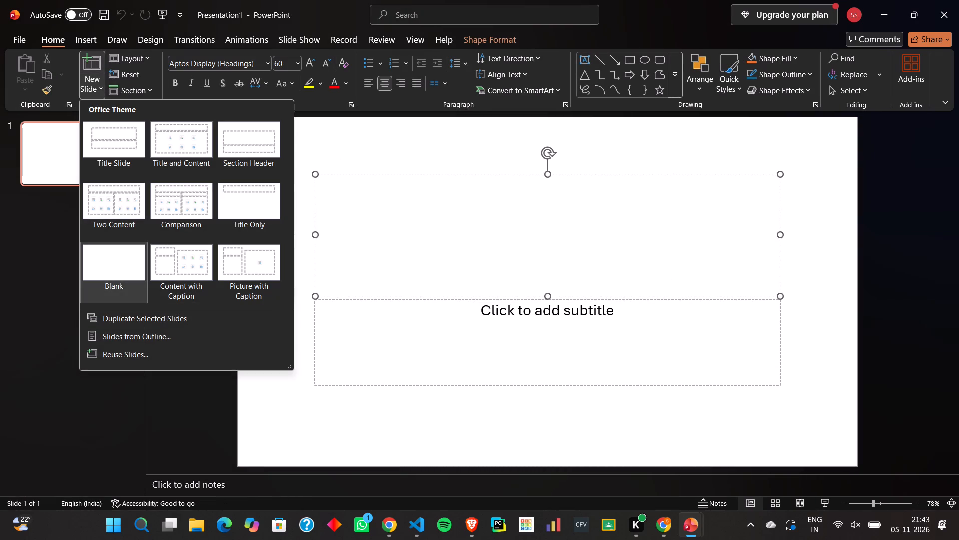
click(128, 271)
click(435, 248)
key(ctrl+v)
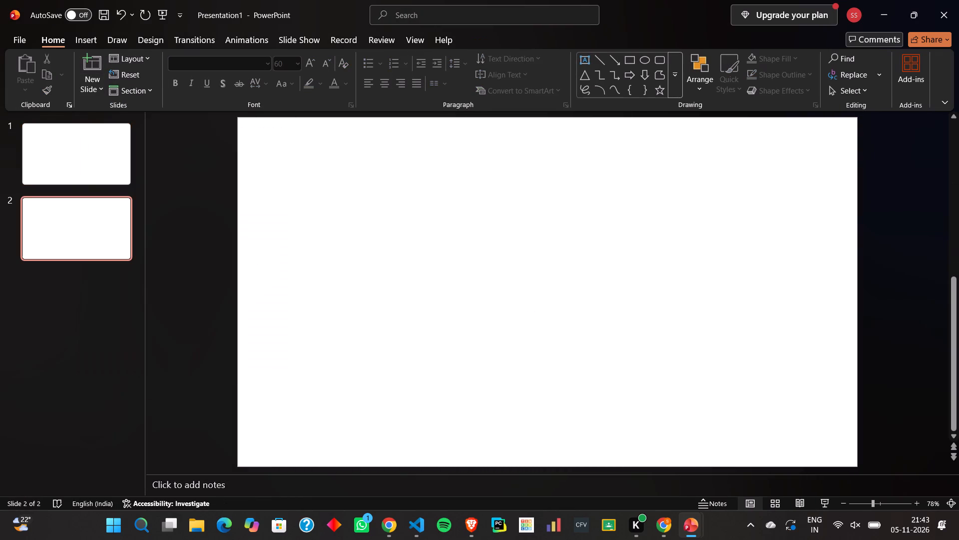
Add a slide with the Picture with Caption layout and delete the blank slide 2.
click(98, 80)
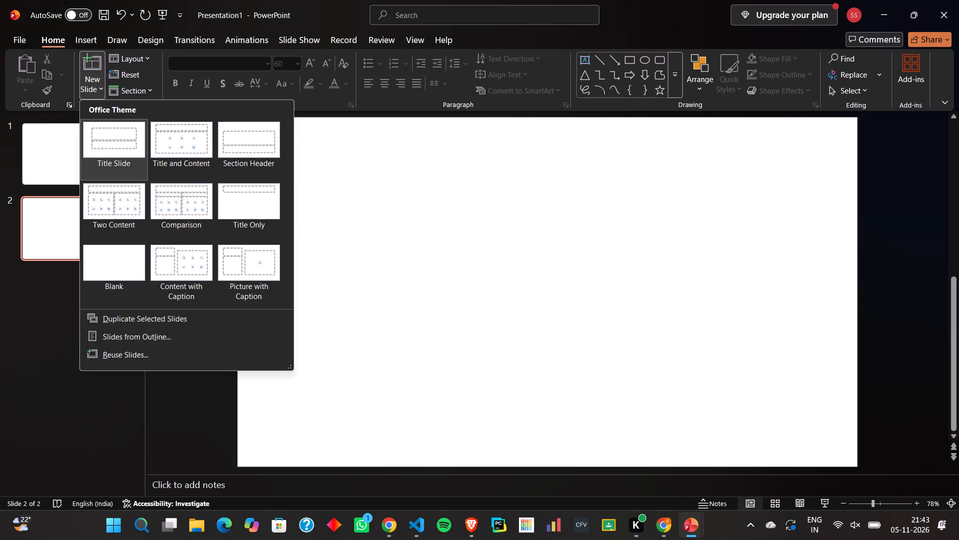
click(226, 259)
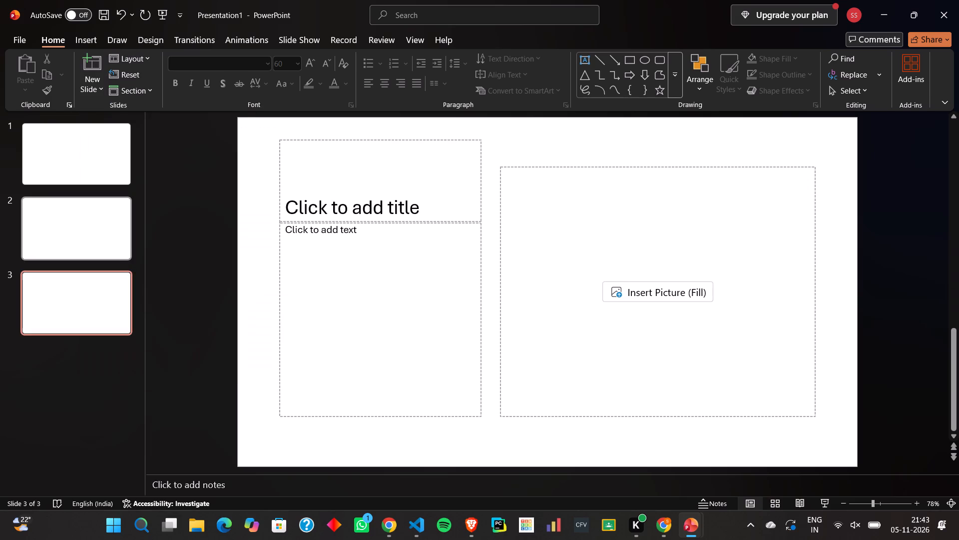
click(104, 240)
key(Delete)
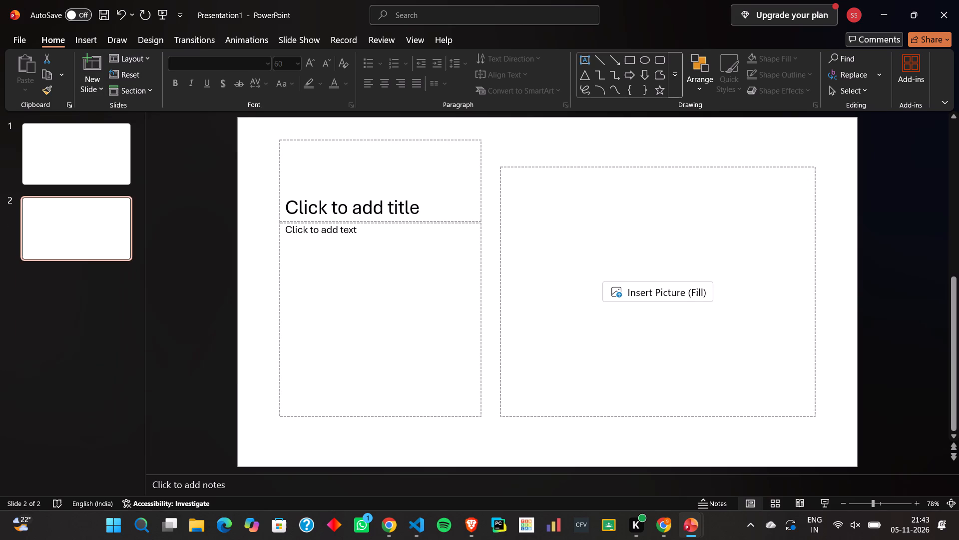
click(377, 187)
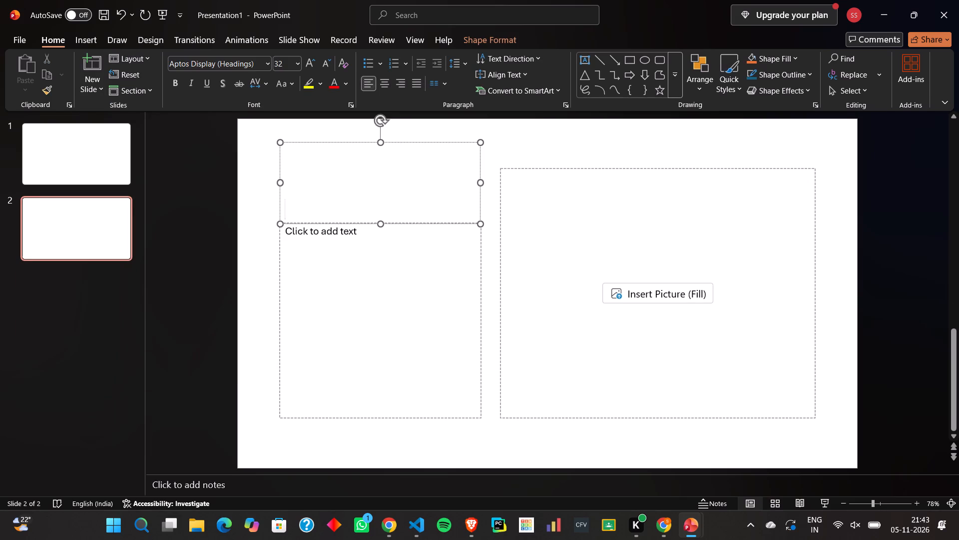
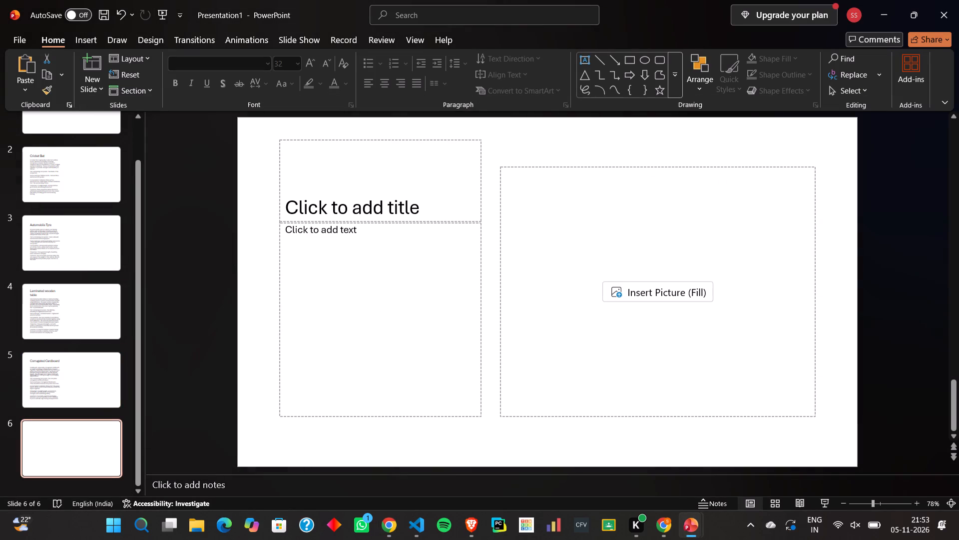
click(361, 323)
key(ctrl+v)
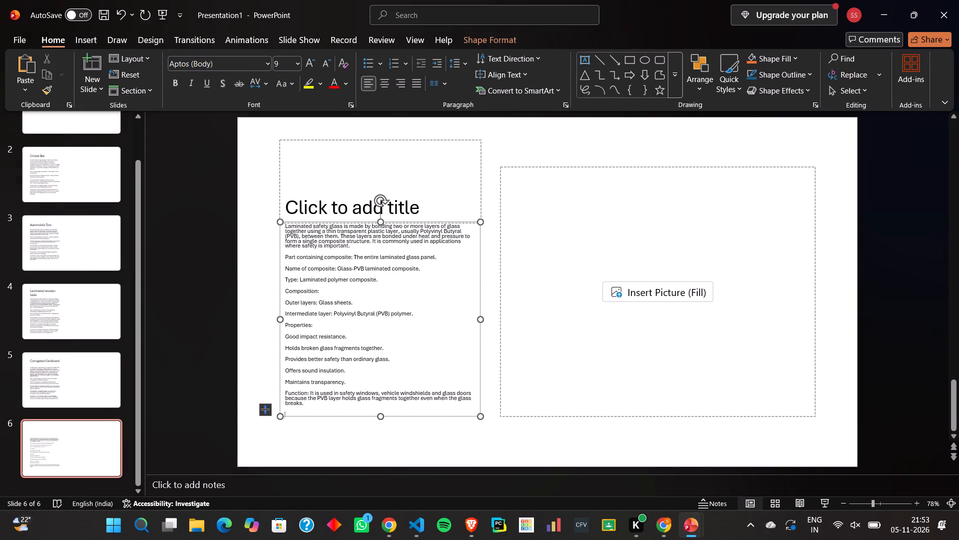
Title slide 6 "Laminated Safety Glass".
click(433, 209)
text(La)
text(minated Saft)
key(BackSpace)
key(e)
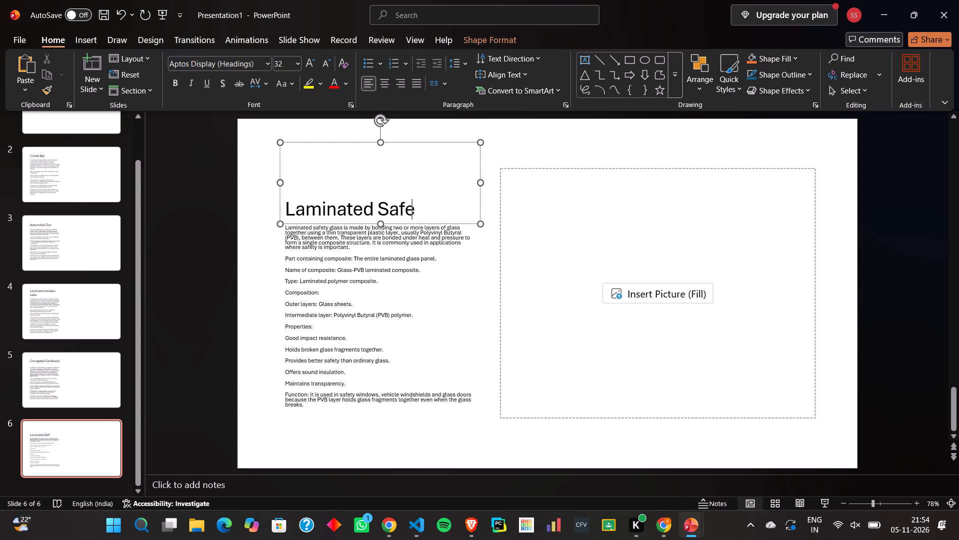
text(ty Glass)
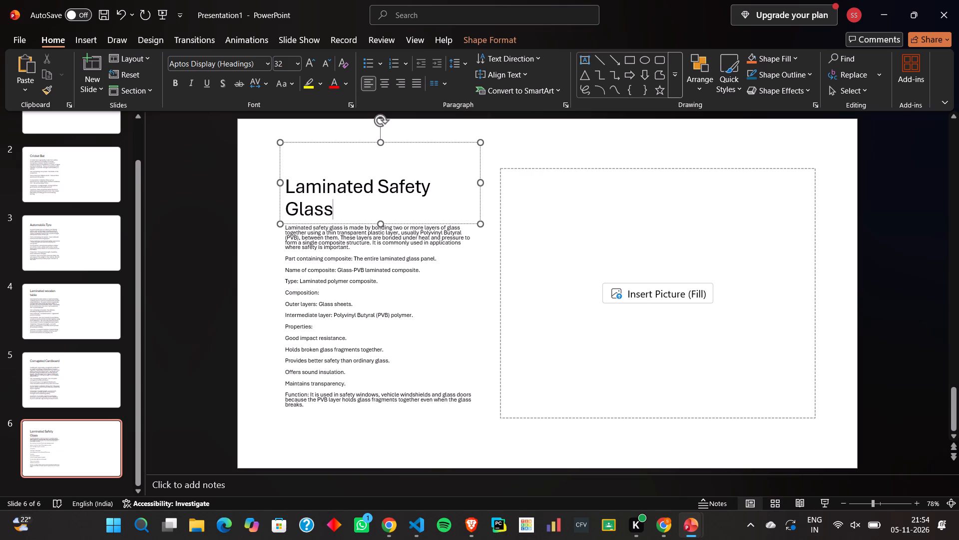
Shorten slide 6's title box from below, and enlarge the caption box up to meet it and slightly downward.
drag(382, 220, 379, 202)
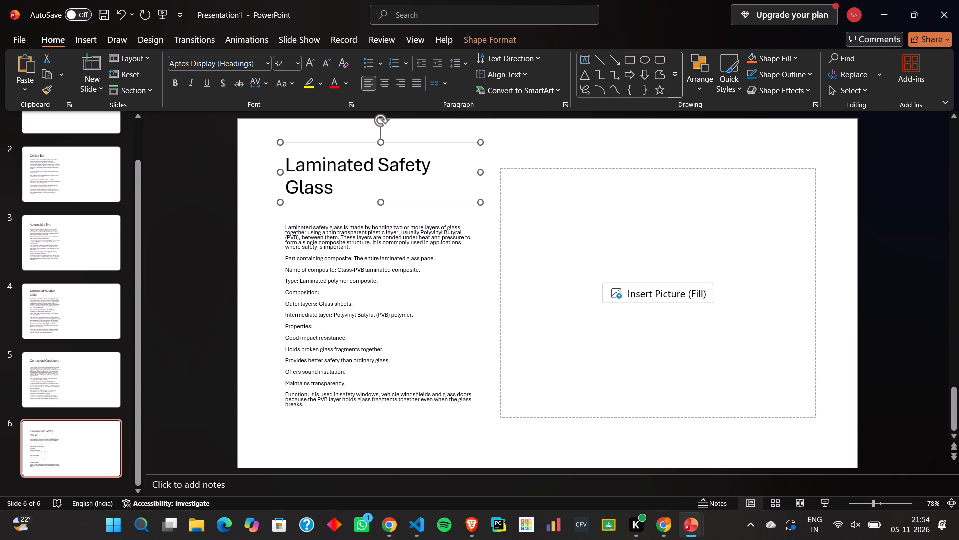
click(358, 231)
drag(379, 222, 378, 199)
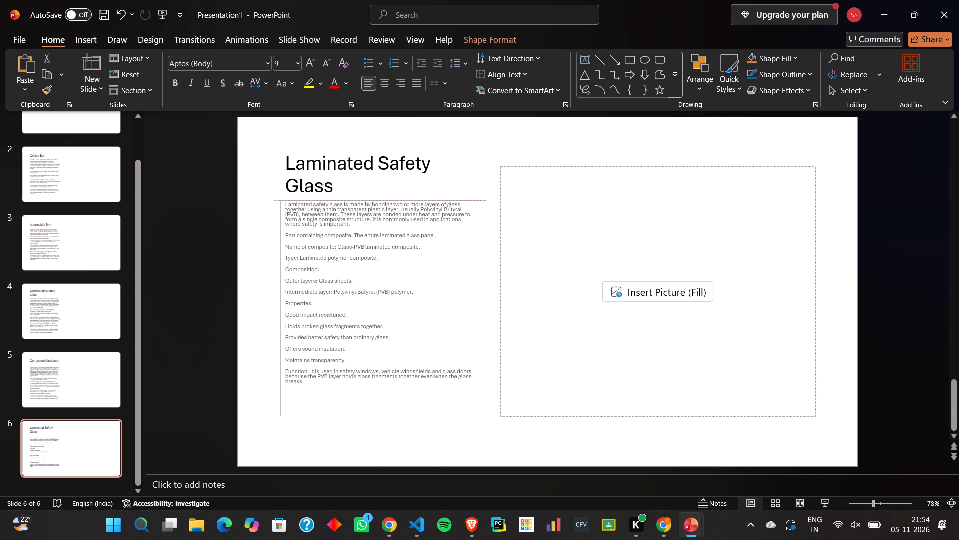
drag(378, 199, 377, 197)
drag(382, 416, 382, 421)
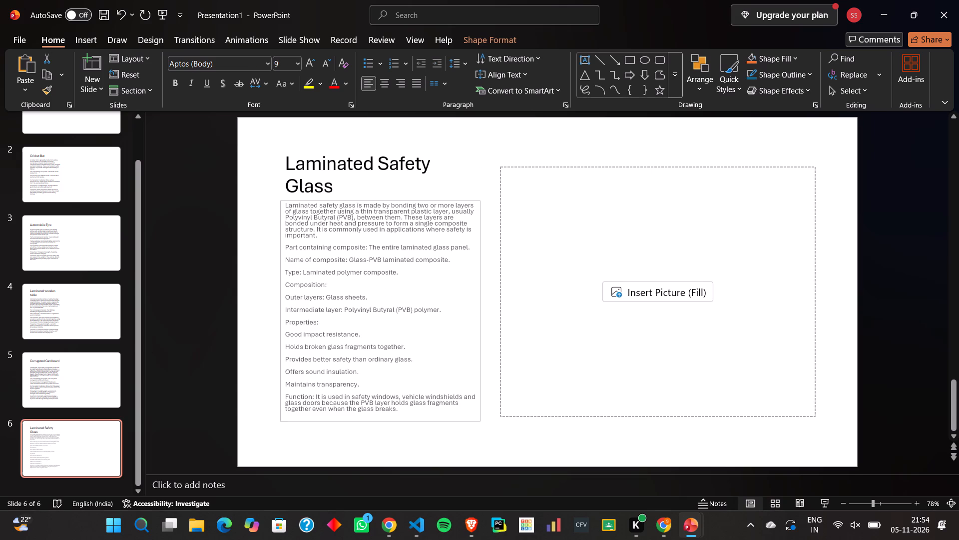
drag(382, 421, 383, 427)
click(95, 401)
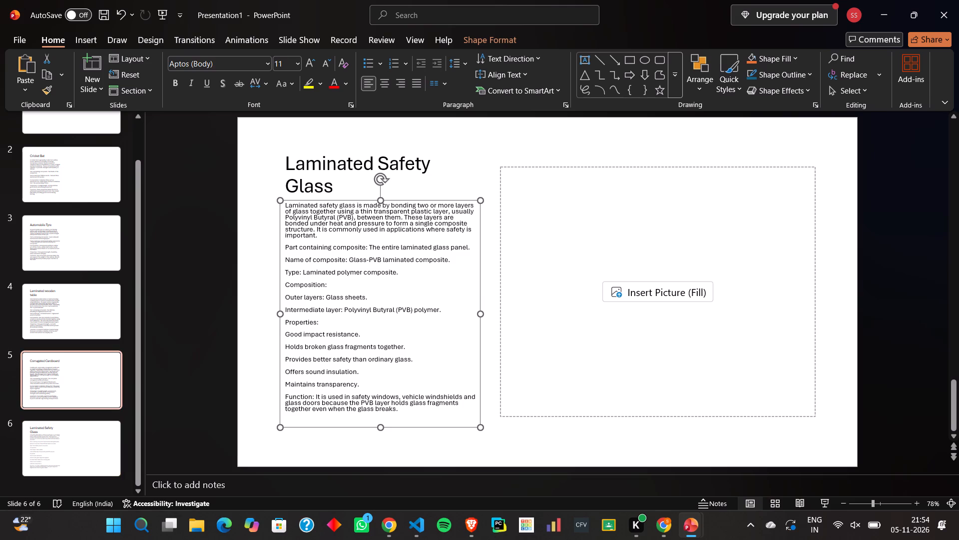
click(85, 435)
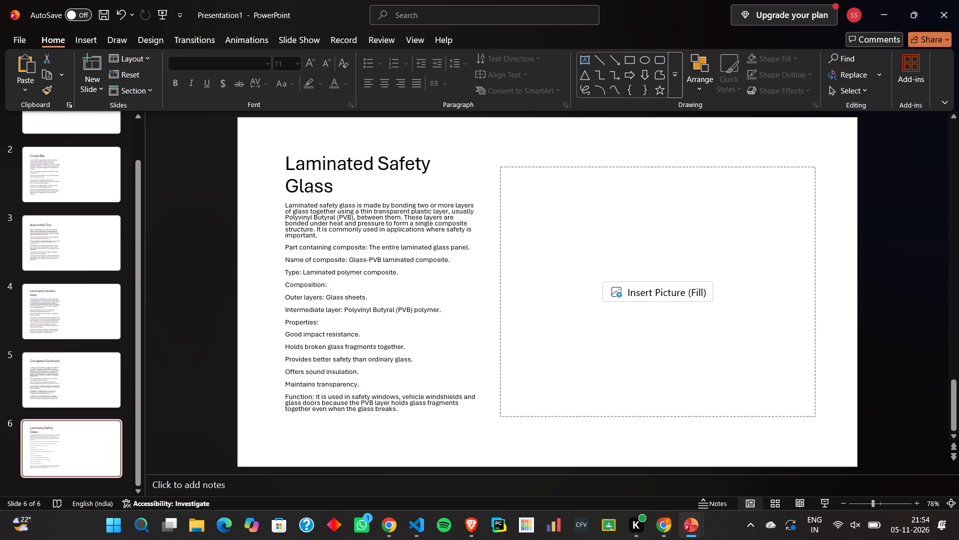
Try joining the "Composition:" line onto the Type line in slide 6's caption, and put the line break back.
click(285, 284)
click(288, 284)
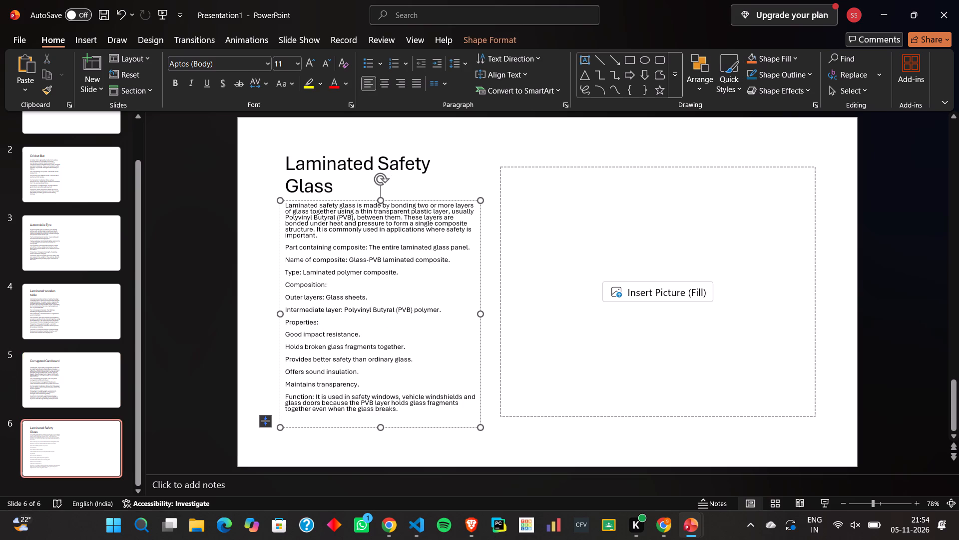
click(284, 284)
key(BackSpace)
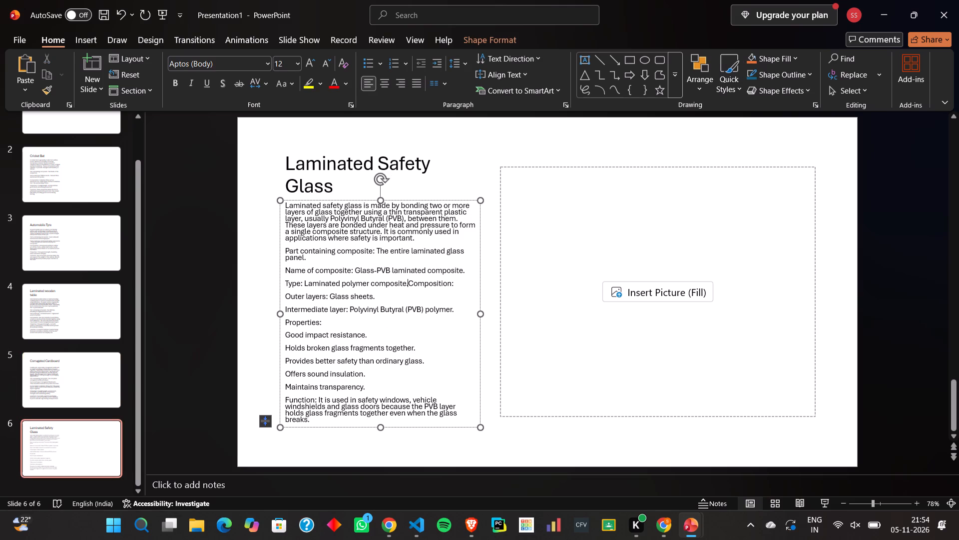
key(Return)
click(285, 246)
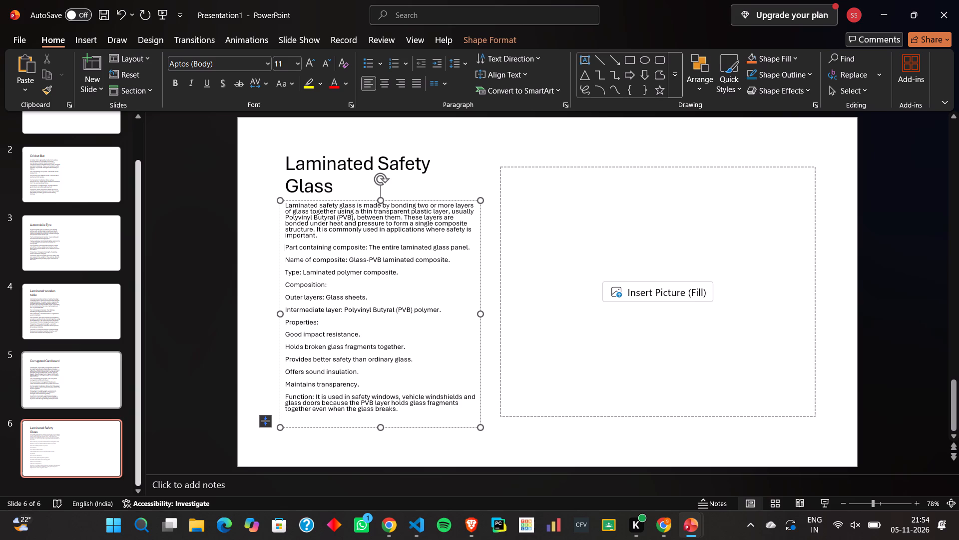
Compare the caption text size and layout of the Corrugated Cardboard slide with those of the Laminated Safety Glass slide.
click(54, 393)
click(70, 442)
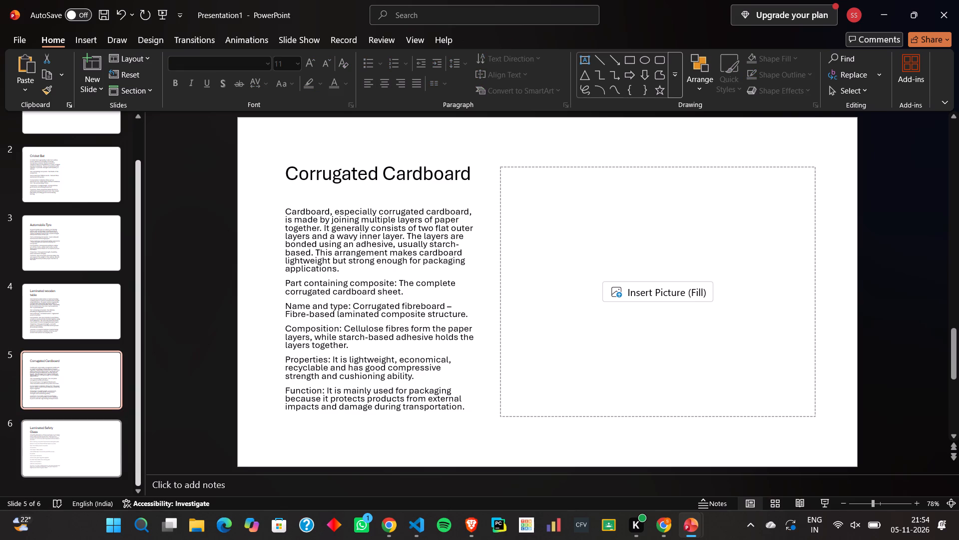
click(375, 214)
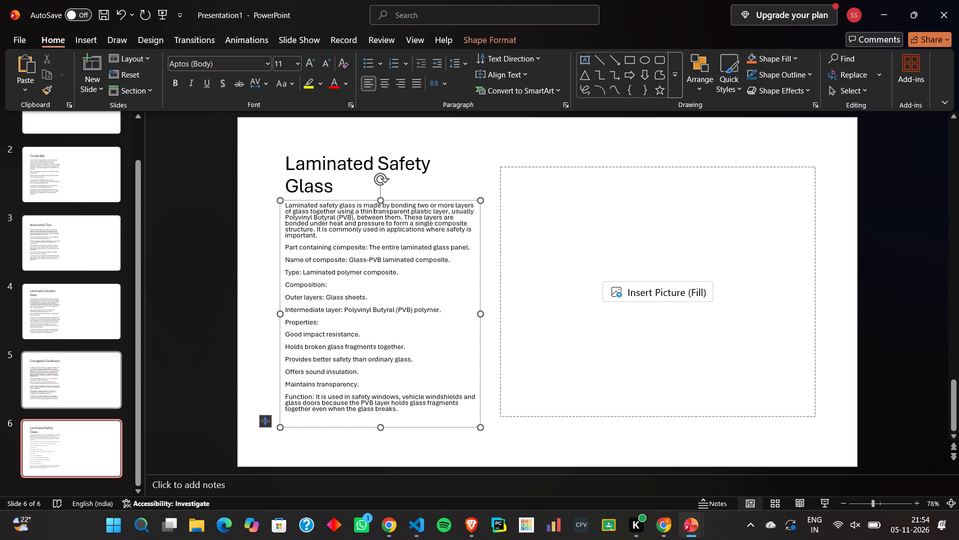
click(87, 368)
click(345, 221)
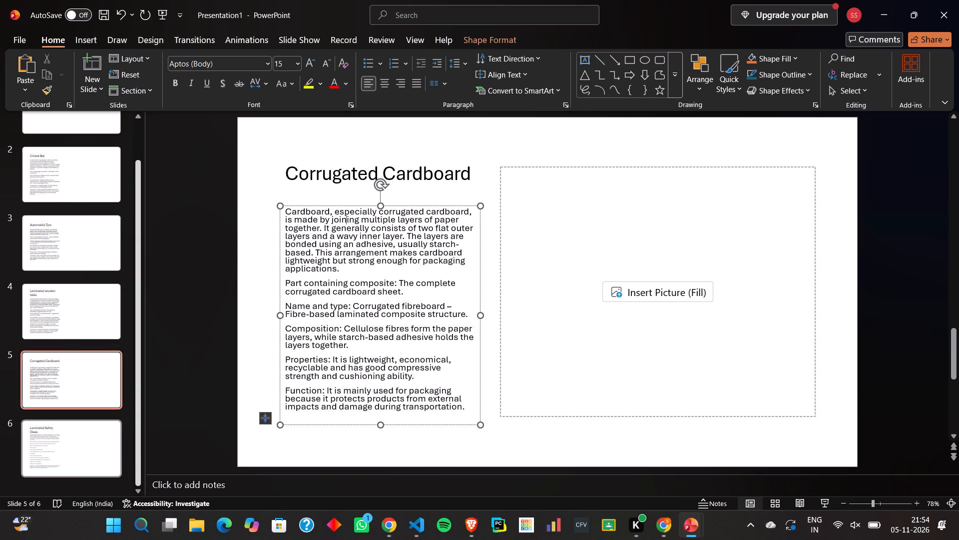
click(74, 452)
click(376, 267)
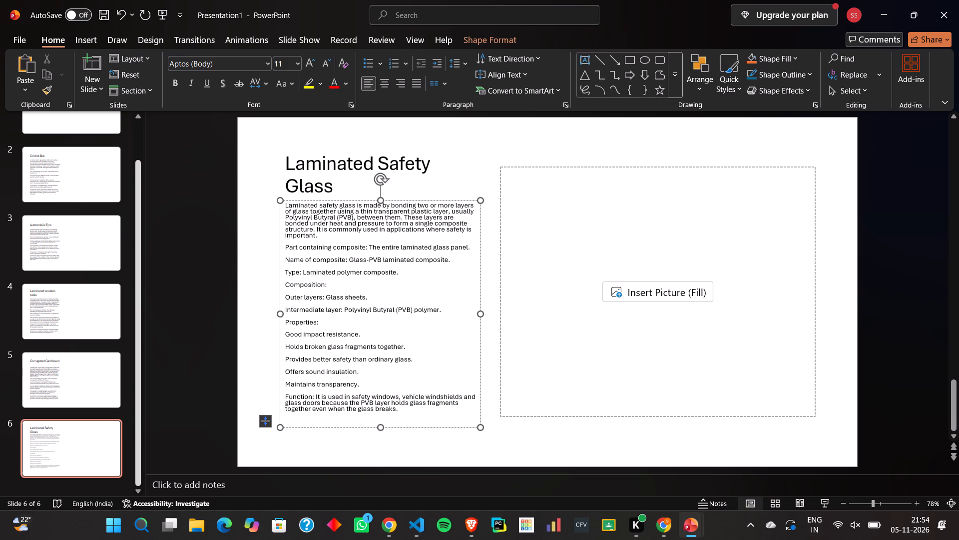
Extend slide 6's caption box further down, close to the slide's lower edge.
drag(377, 428, 384, 448)
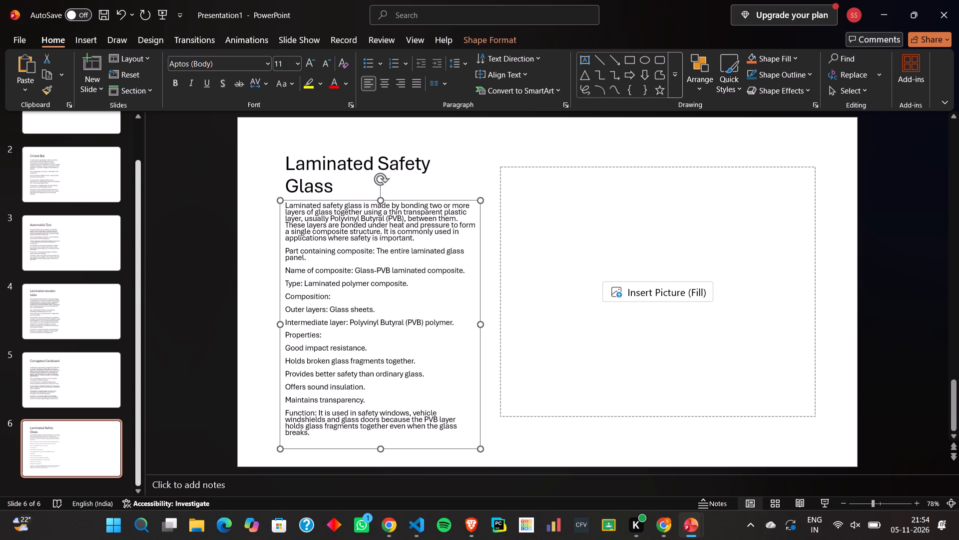
click(338, 437)
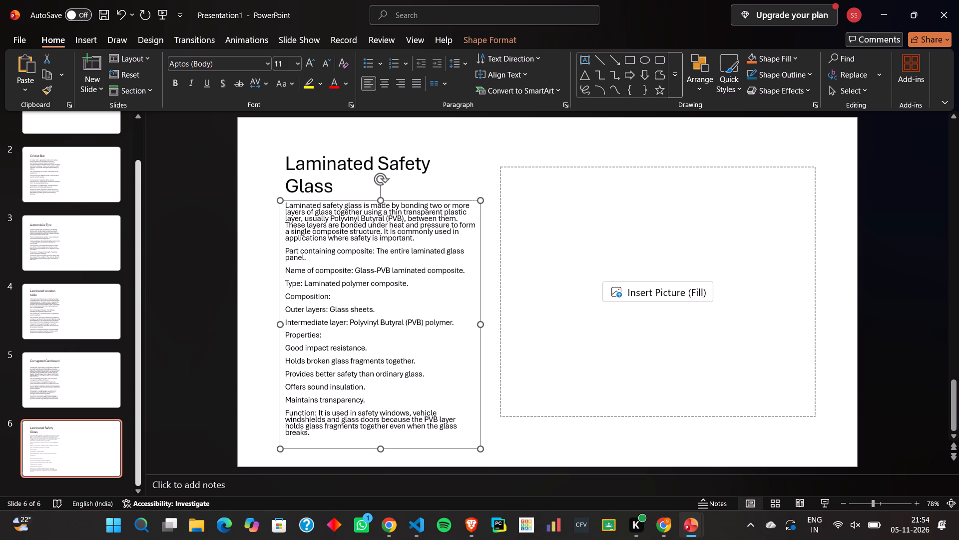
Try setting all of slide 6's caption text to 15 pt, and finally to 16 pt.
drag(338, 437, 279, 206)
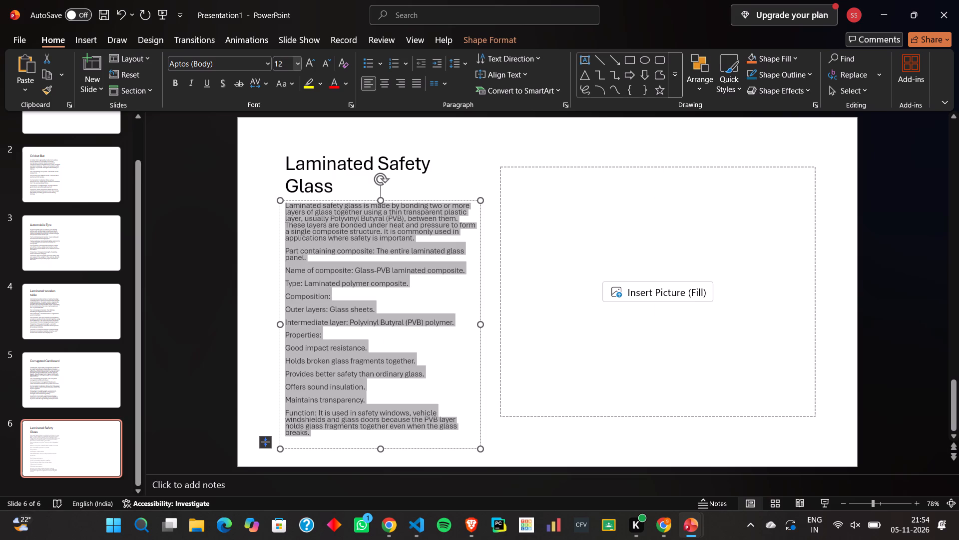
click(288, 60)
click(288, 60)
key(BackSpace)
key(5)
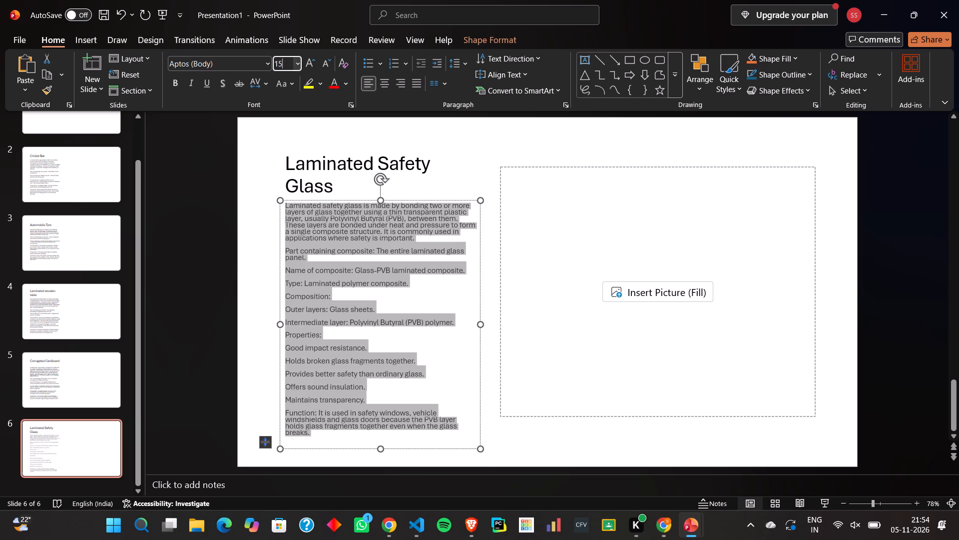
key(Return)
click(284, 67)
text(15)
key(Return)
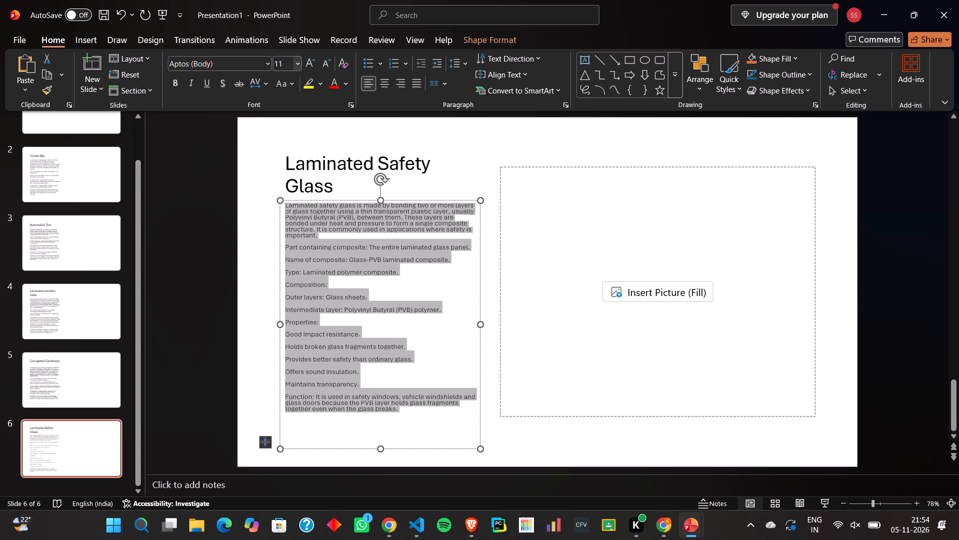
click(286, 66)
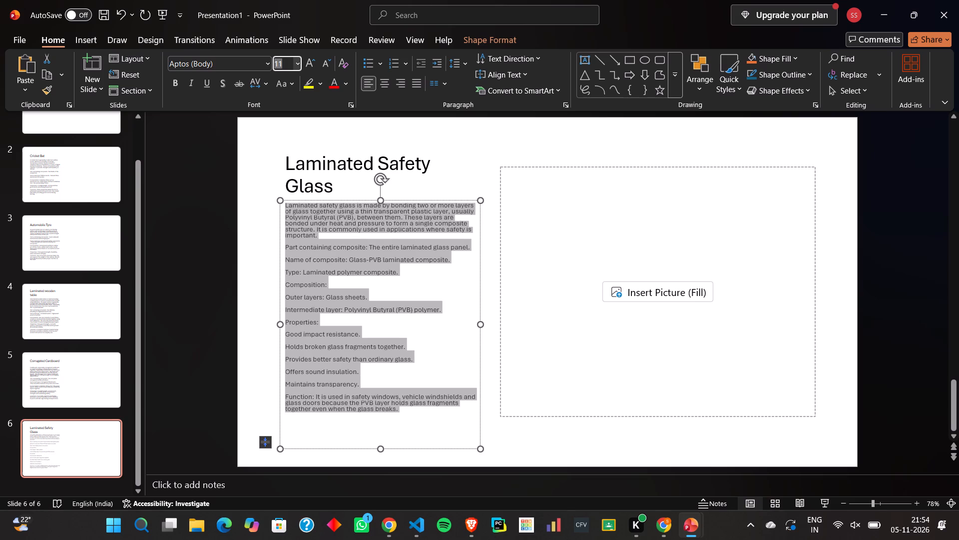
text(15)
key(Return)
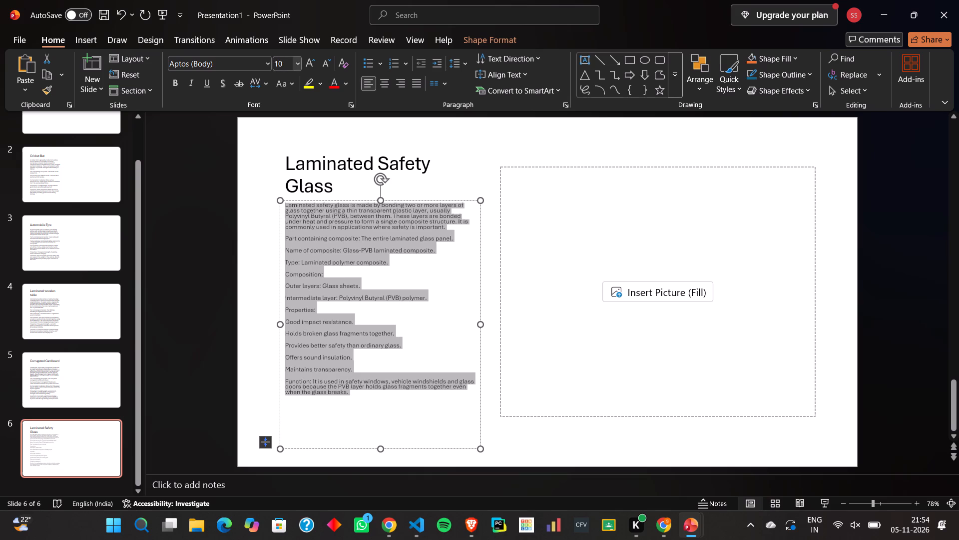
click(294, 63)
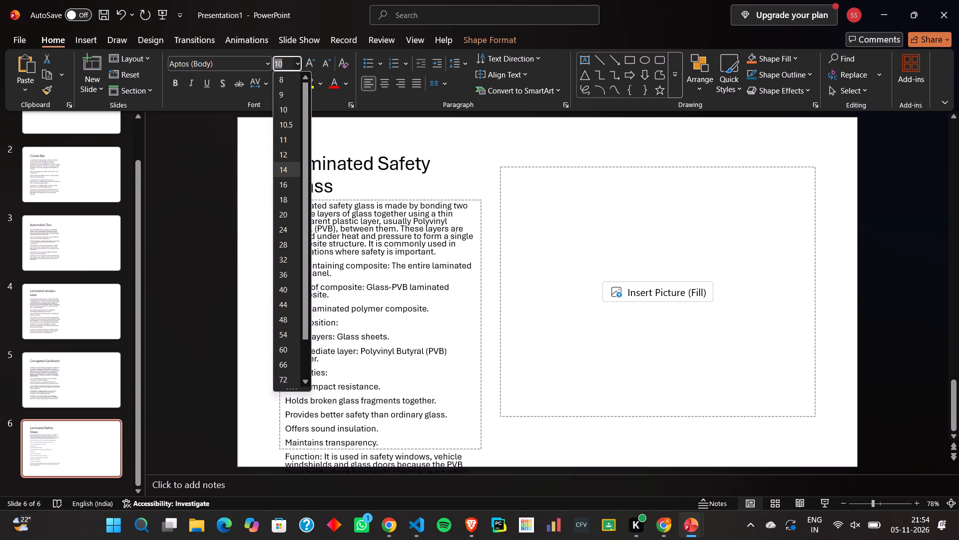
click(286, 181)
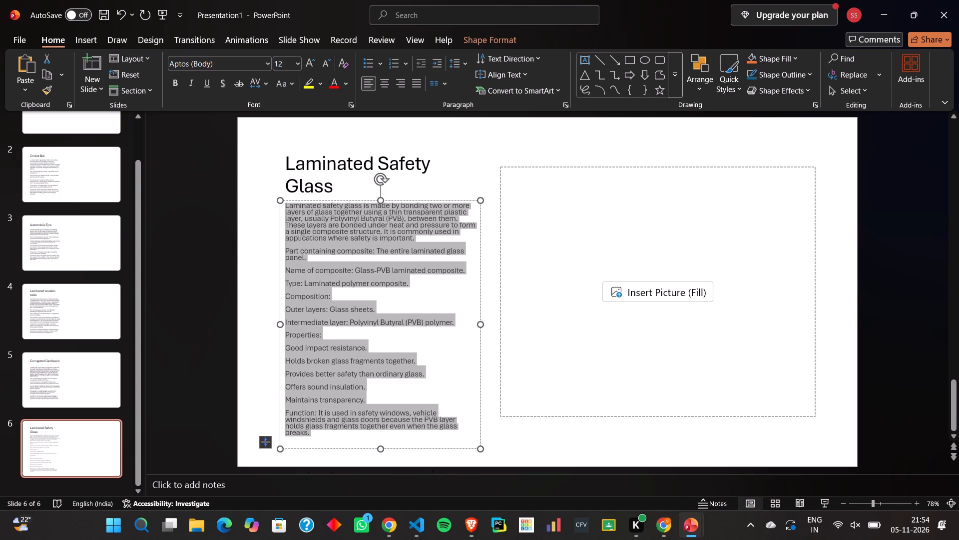
Enlarge slide 6's caption box outward on all sides, reaching the picture placeholder's edge and the bottom of the slide.
drag(281, 200, 263, 198)
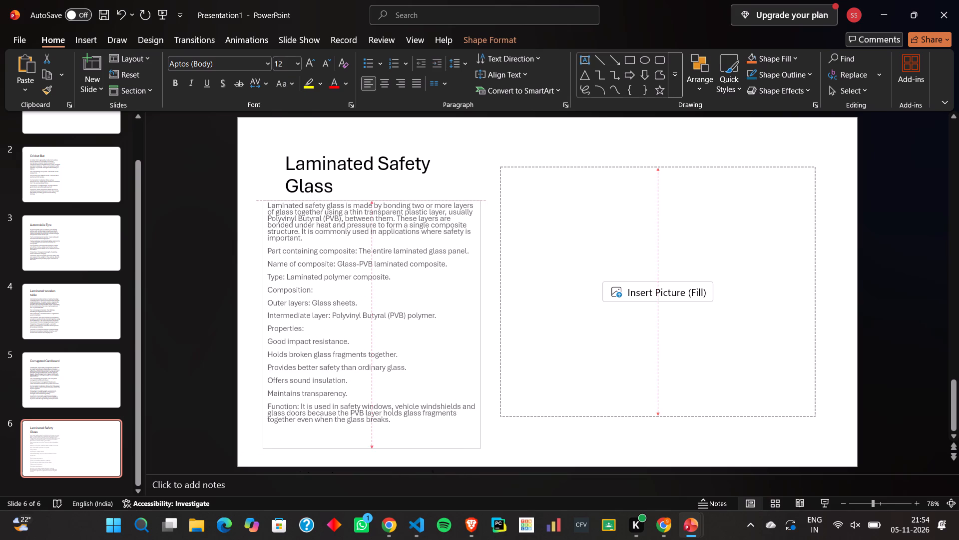
drag(263, 198, 261, 194)
drag(479, 448, 498, 459)
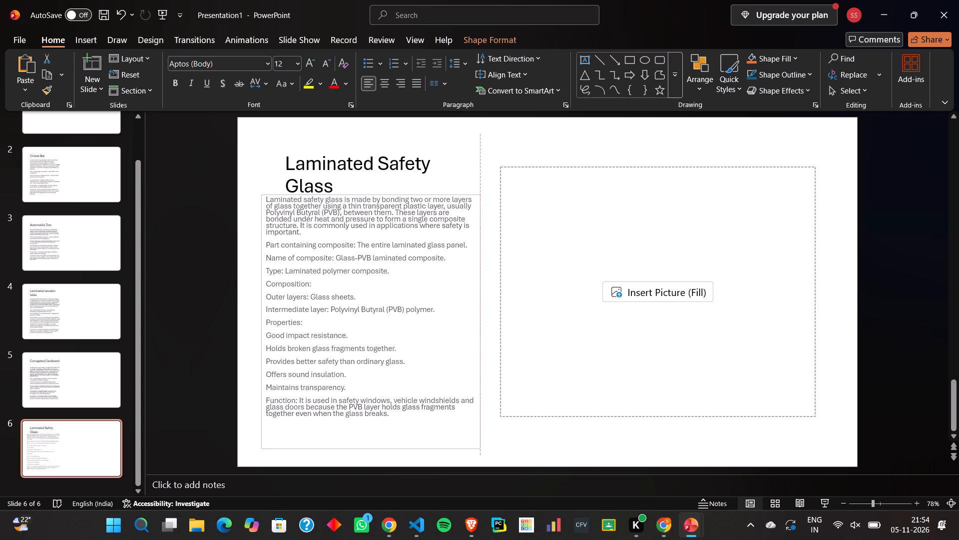
drag(498, 459, 504, 464)
Set slide 6's caption text size to 15 pt.
click(289, 67)
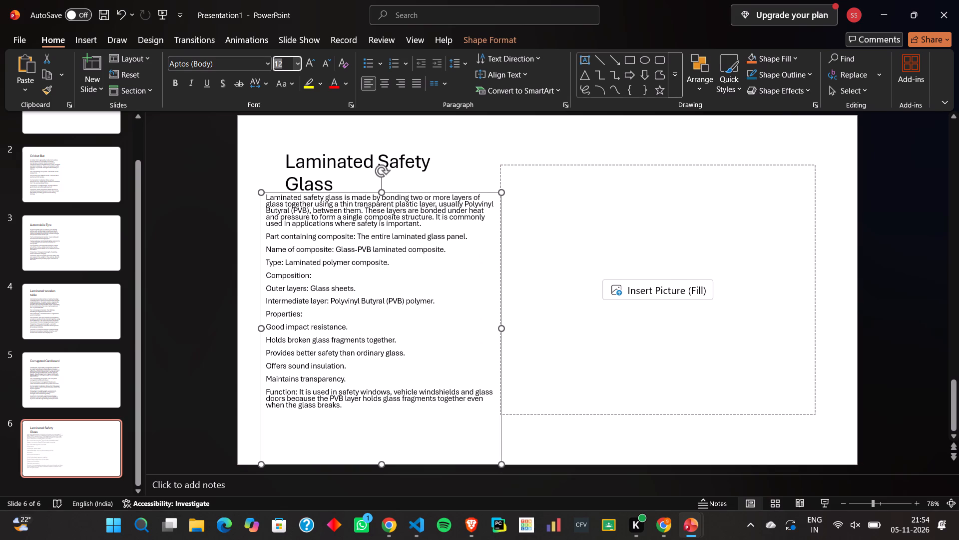
text(15)
key(Return)
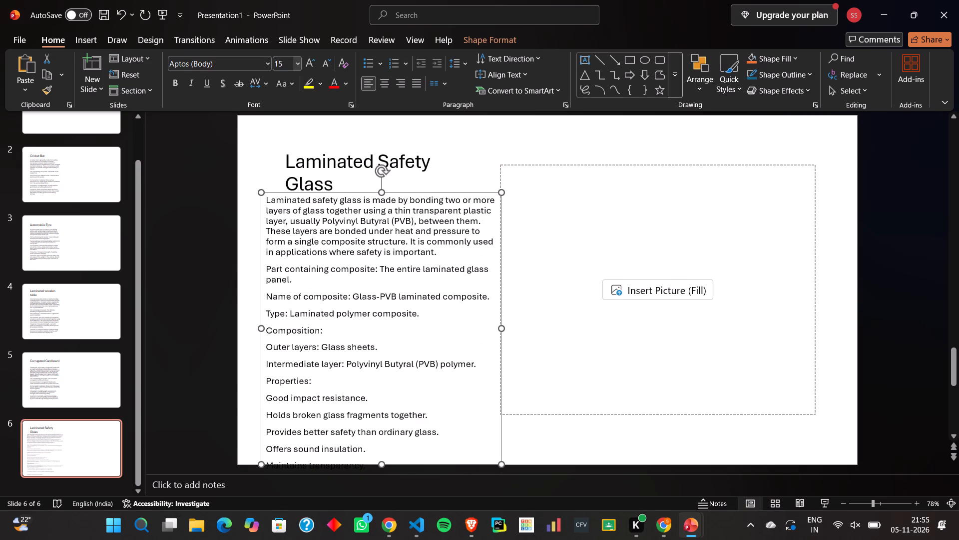
Move the "Laminated Safety Glass" title box higher on the slide and align its left edge with the caption box.
click(322, 176)
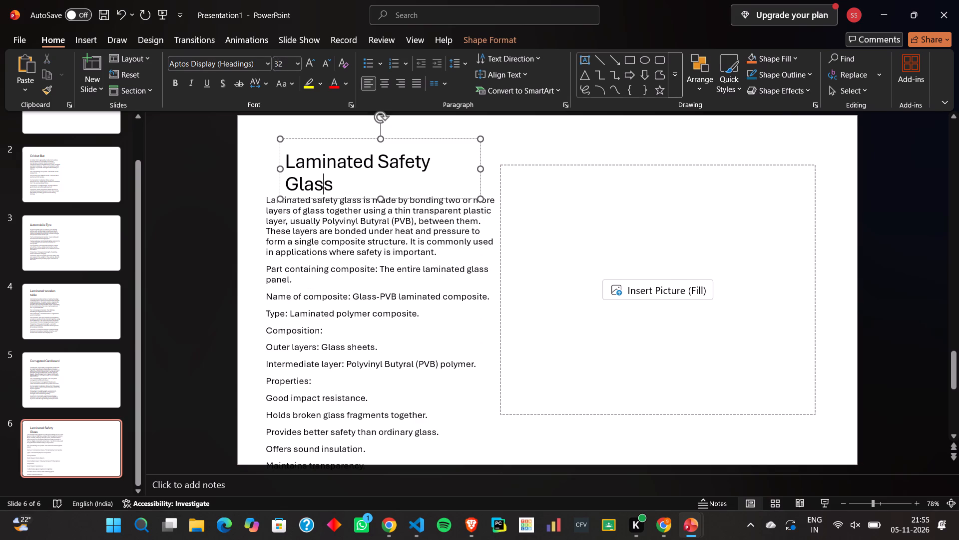
drag(331, 140, 312, 124)
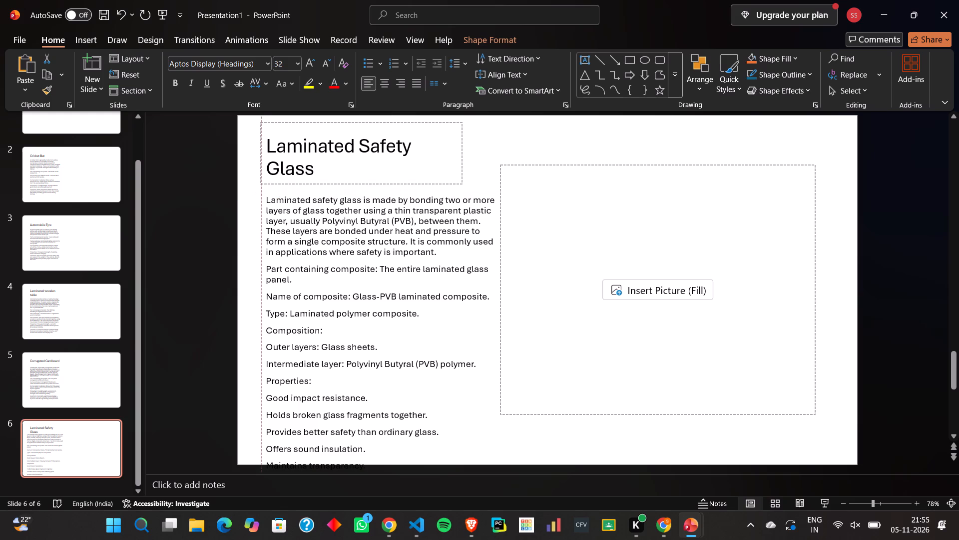
drag(312, 124, 312, 124)
Raise the caption box's top edge to just under the title, and pull its bottom and right edges slightly inward.
click(356, 208)
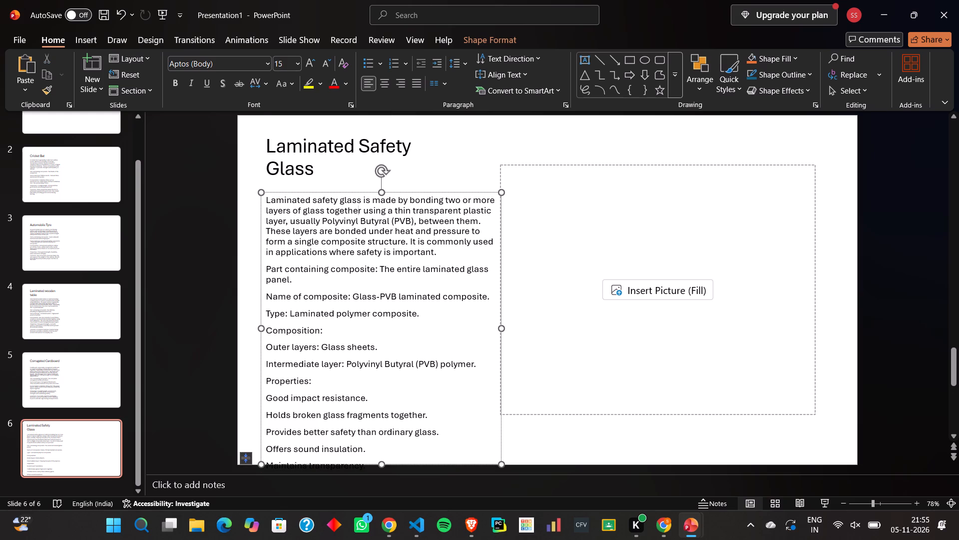
drag(382, 193, 381, 175)
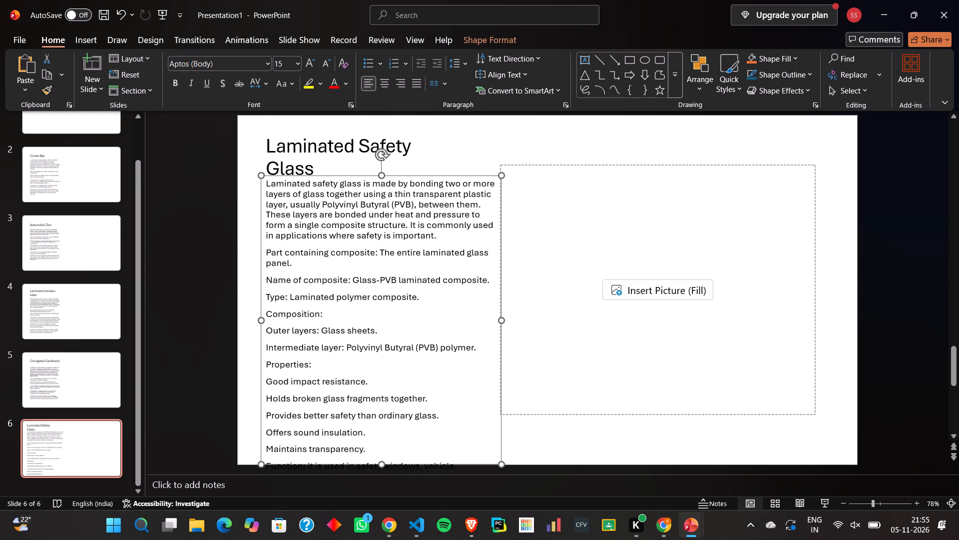
drag(383, 463, 382, 449)
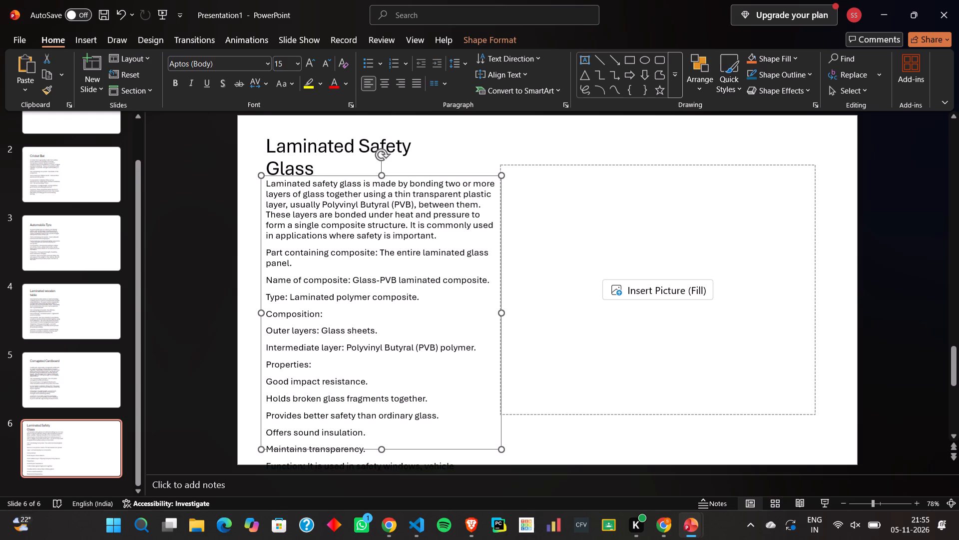
drag(502, 448, 488, 431)
Set line spacing to 1.0 for the caption text from "Part containing composite" to the end of the Function paragraph.
scroll(447, 425, down, 1)
scroll(495, 455, down, 1)
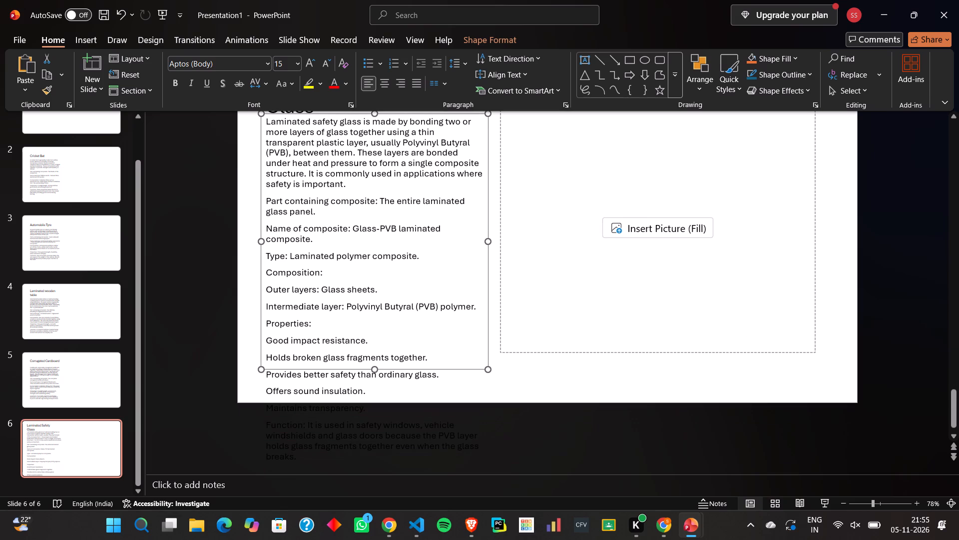
scroll(495, 455, down, 1)
drag(396, 462, 263, 214)
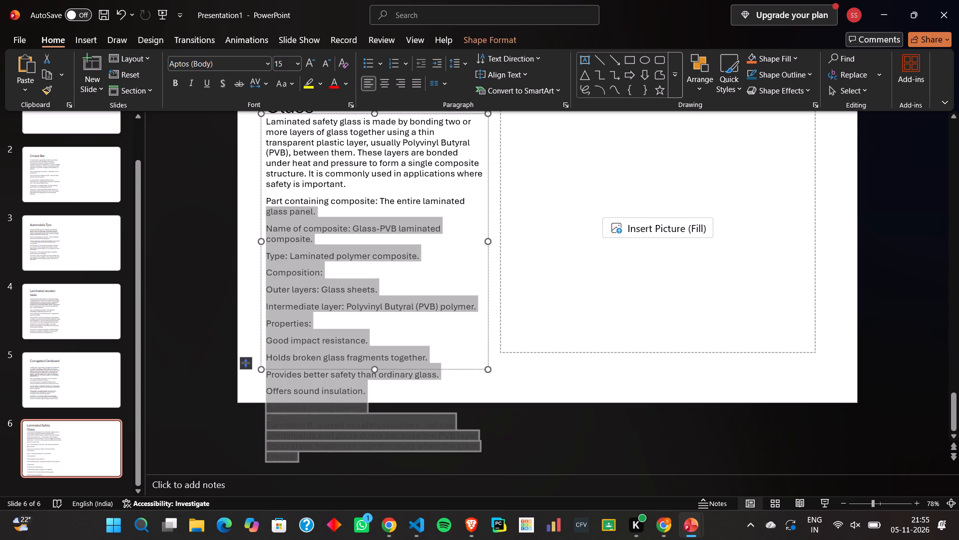
drag(263, 214, 265, 194)
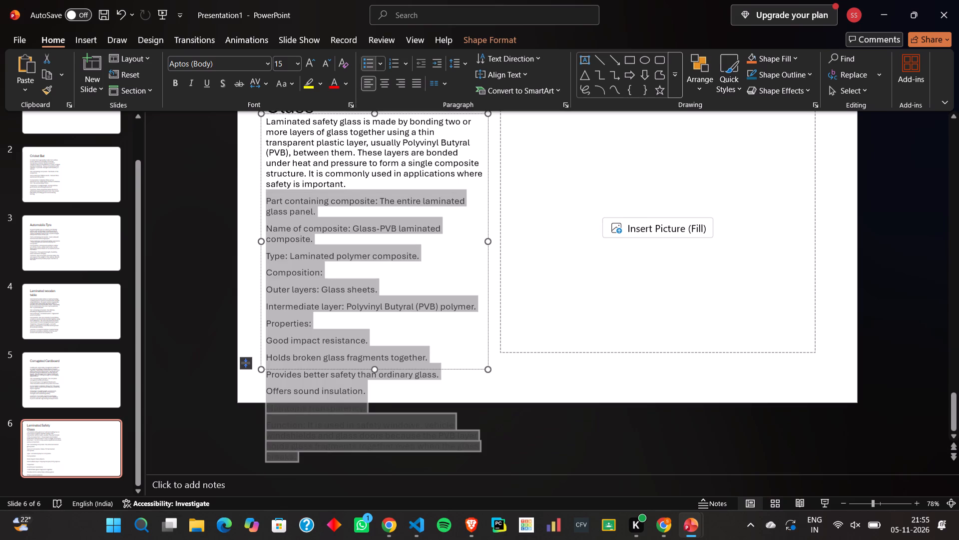
click(462, 67)
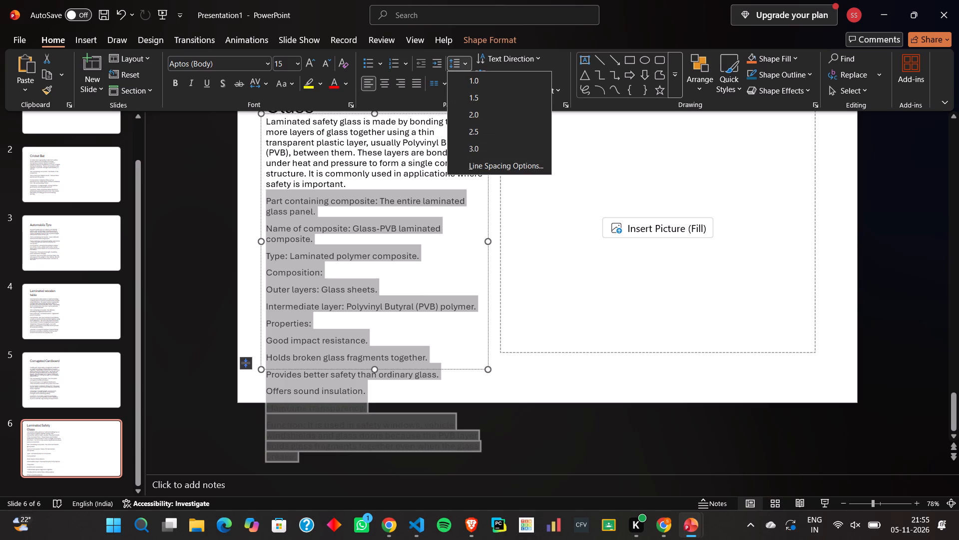
click(485, 82)
click(213, 253)
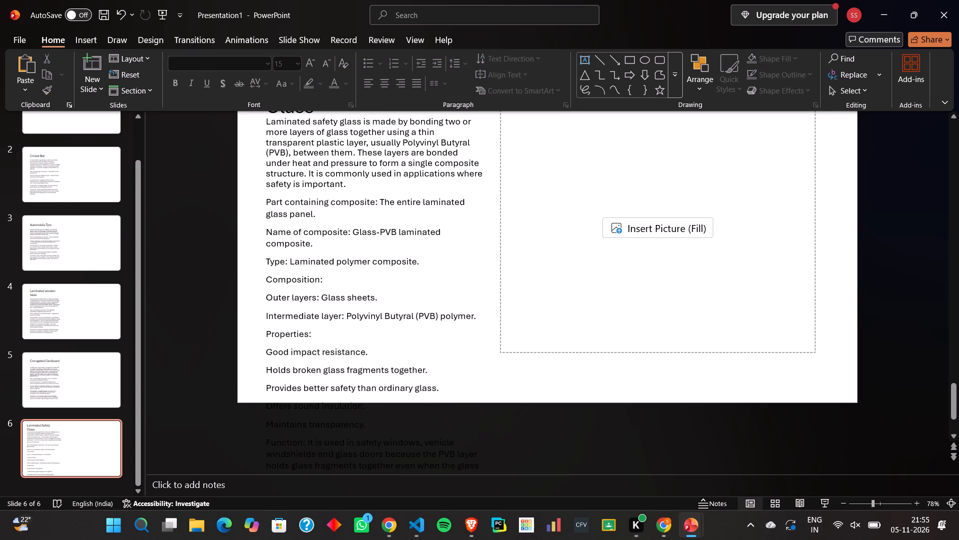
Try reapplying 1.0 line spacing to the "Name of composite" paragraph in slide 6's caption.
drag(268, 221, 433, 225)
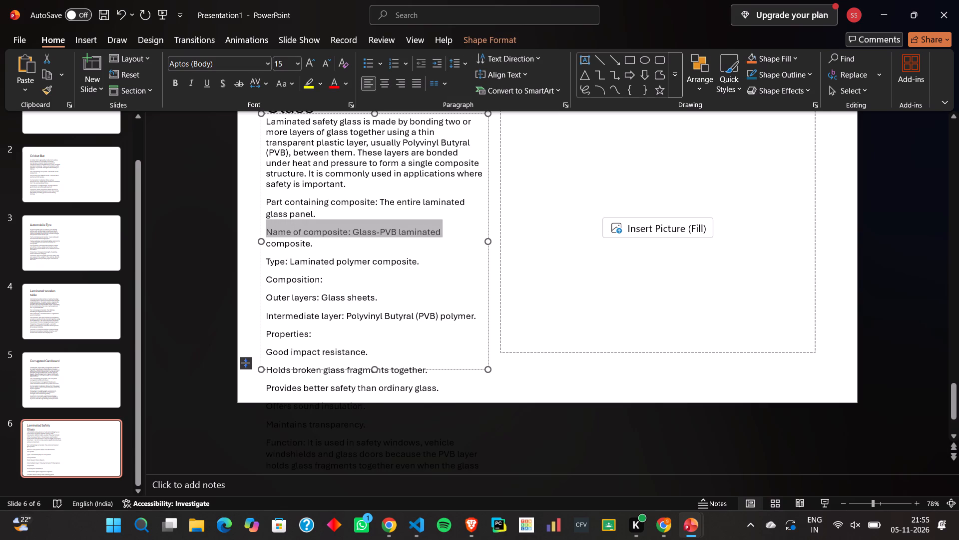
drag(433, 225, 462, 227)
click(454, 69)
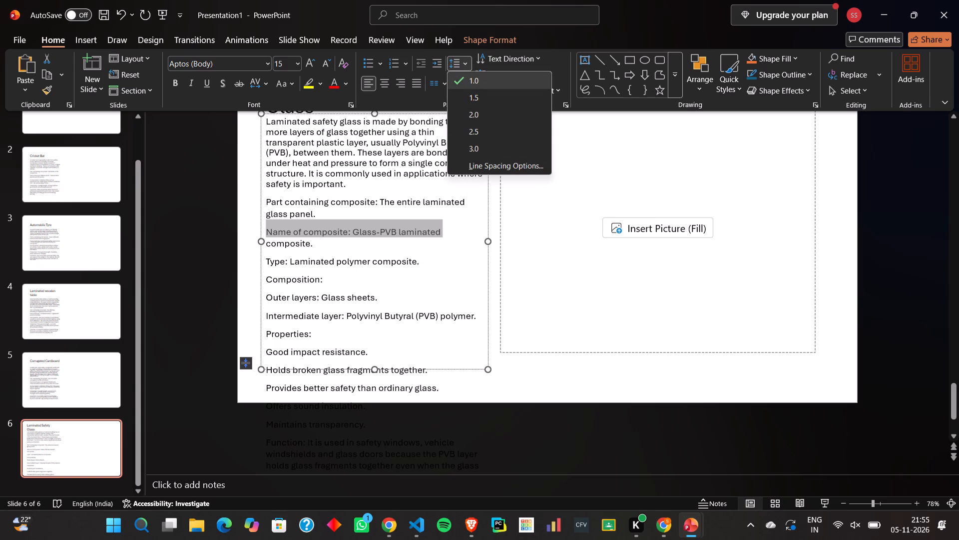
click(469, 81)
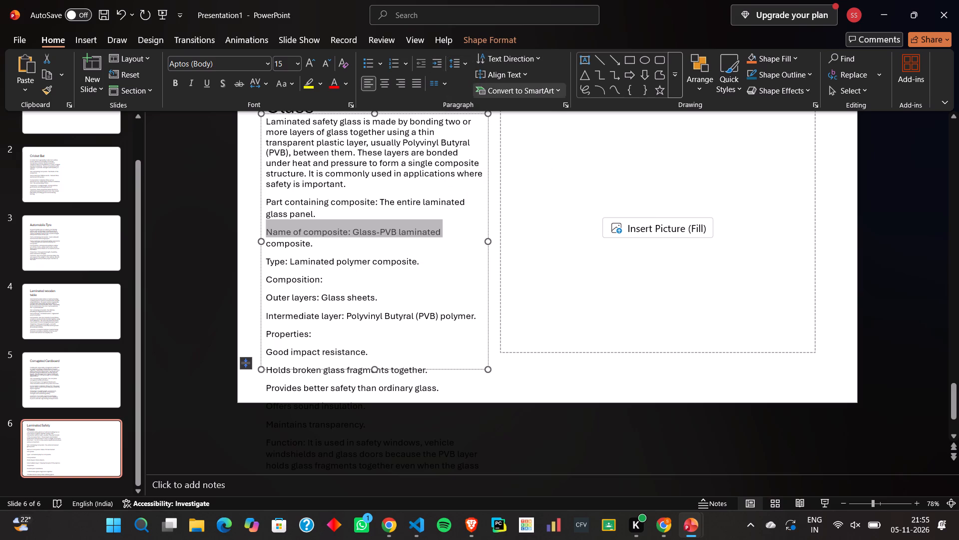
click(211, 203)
Compare the caption's font, size and line spacing on the Corrugated Cardboard slide with those on the Laminated Safety Glass slide.
scroll(313, 340, down, 2)
click(97, 469)
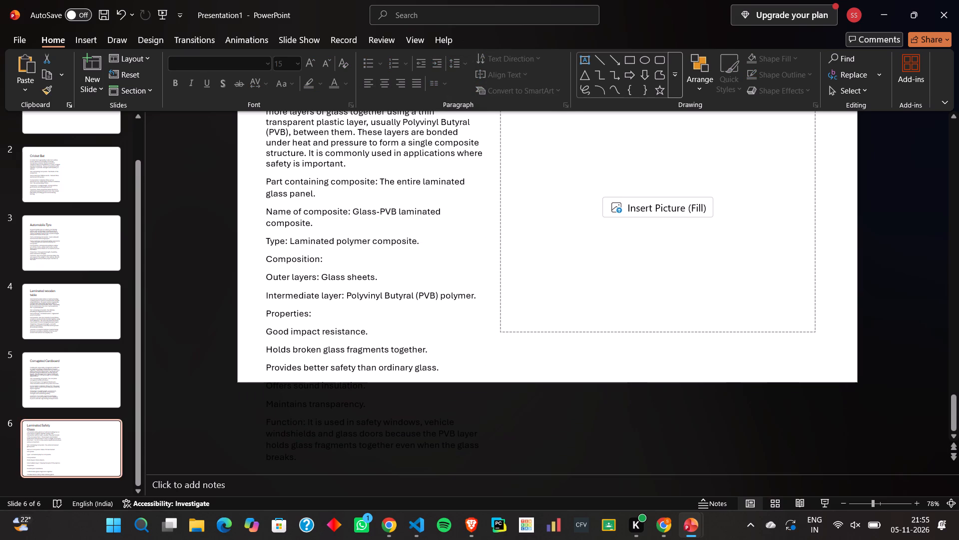
click(67, 394)
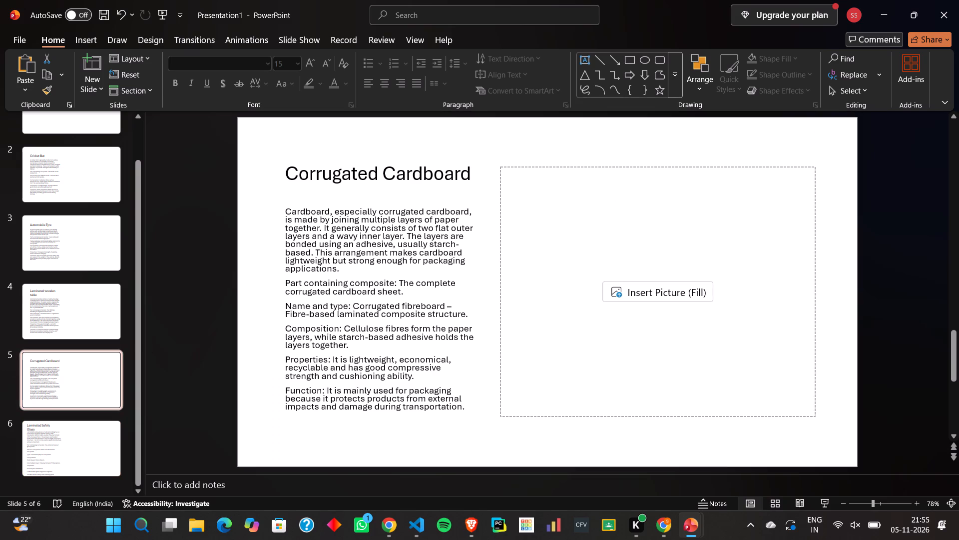
click(305, 296)
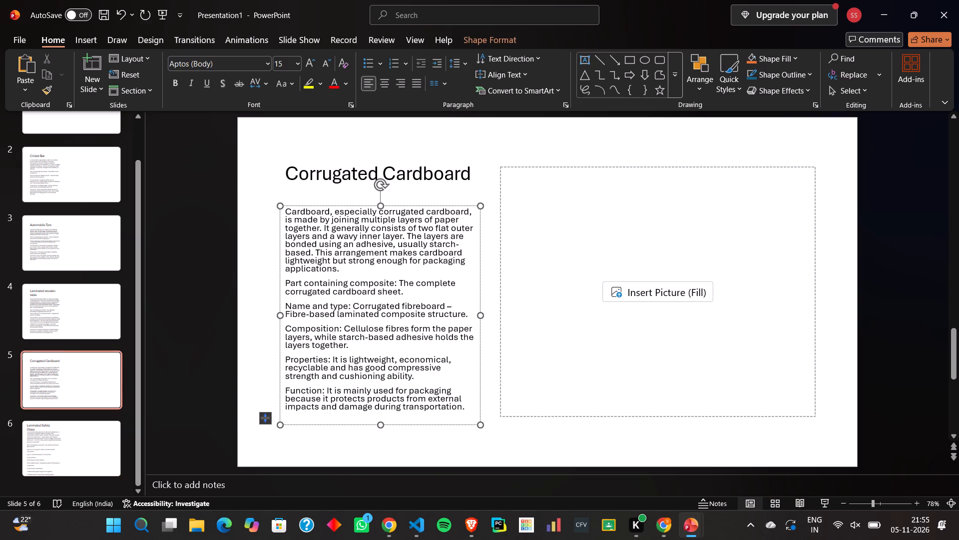
click(85, 445)
click(94, 406)
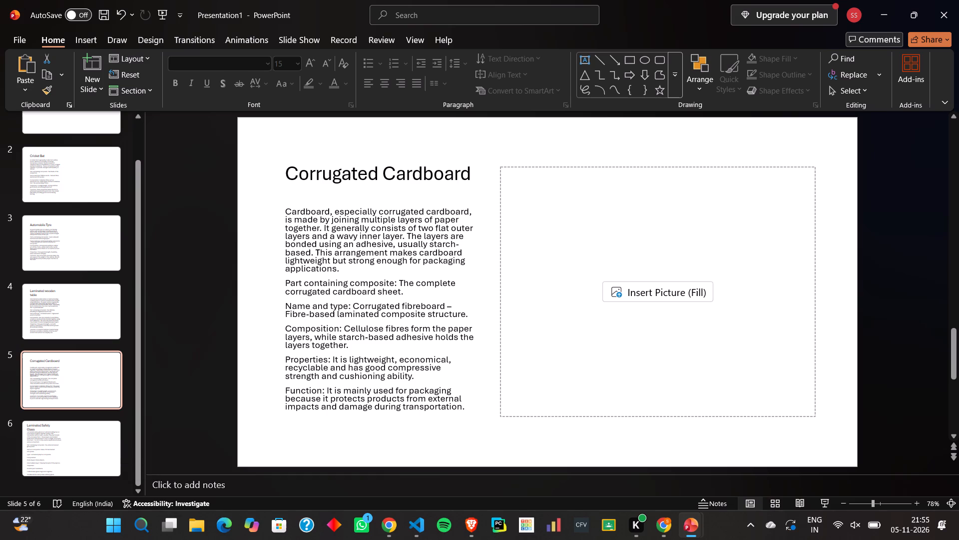
click(336, 229)
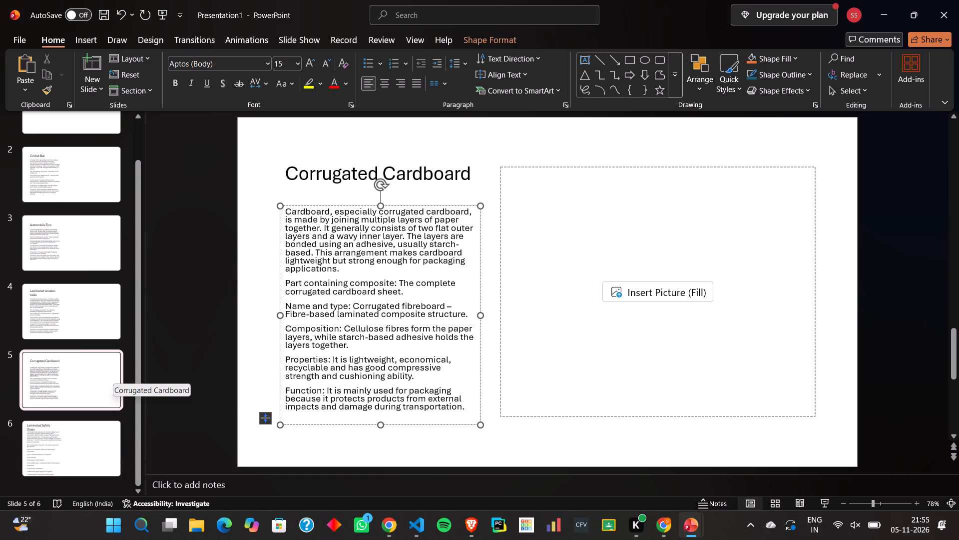
click(93, 438)
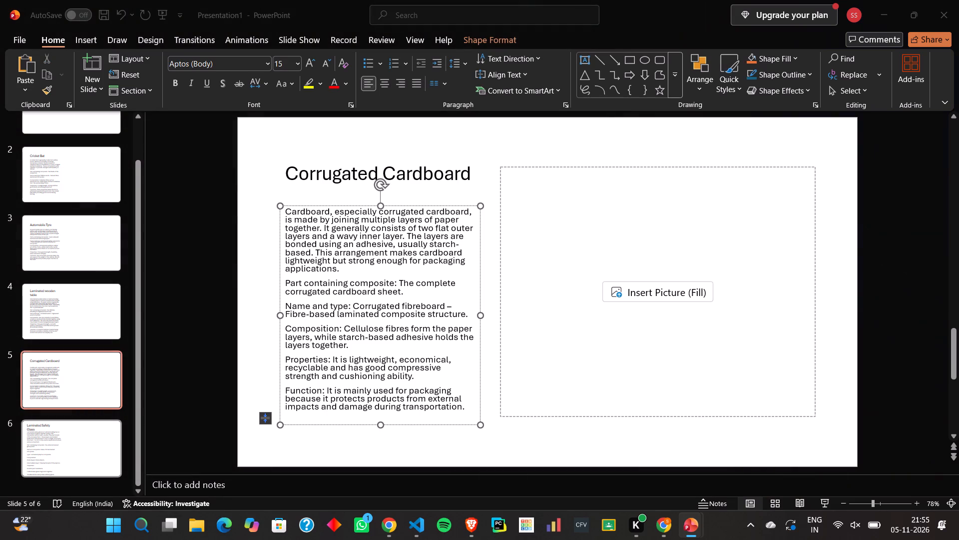
click(91, 443)
click(407, 209)
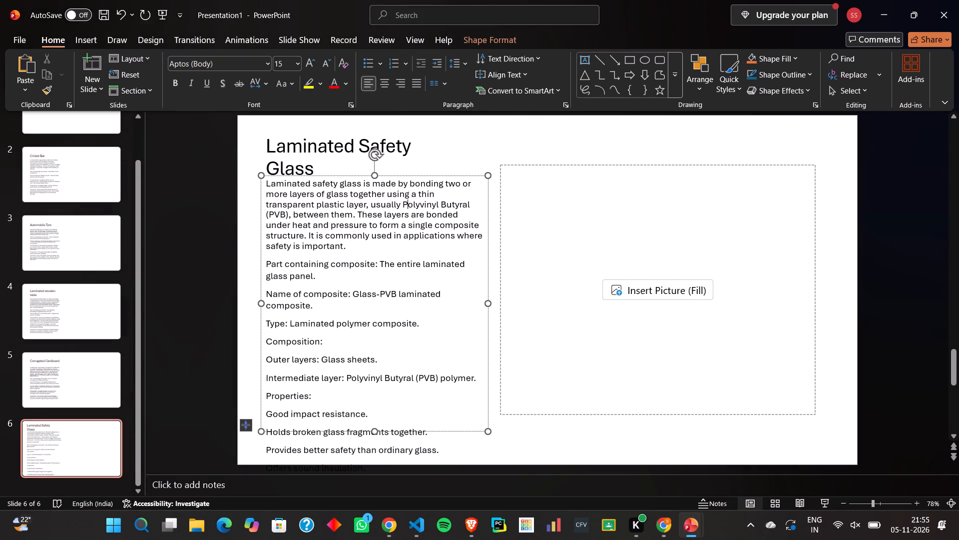
click(99, 375)
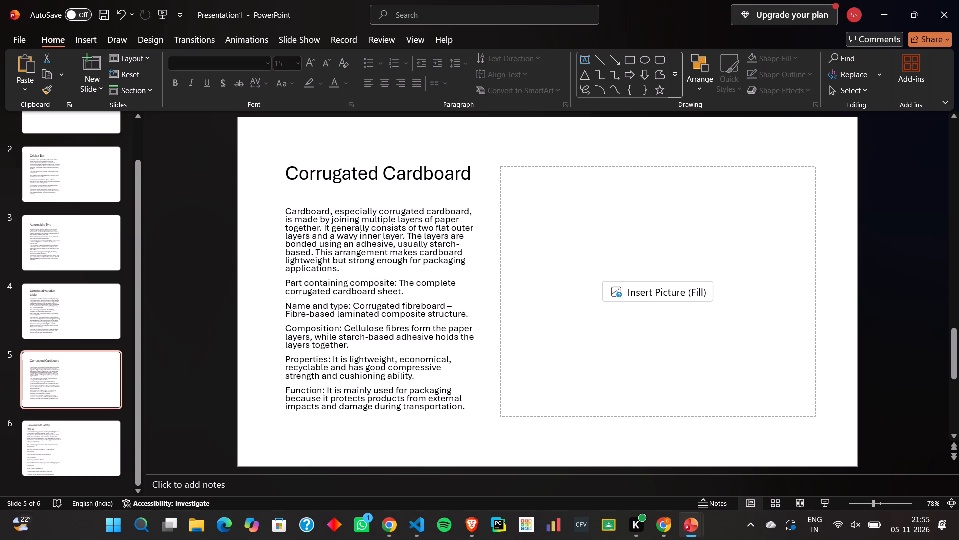
click(327, 263)
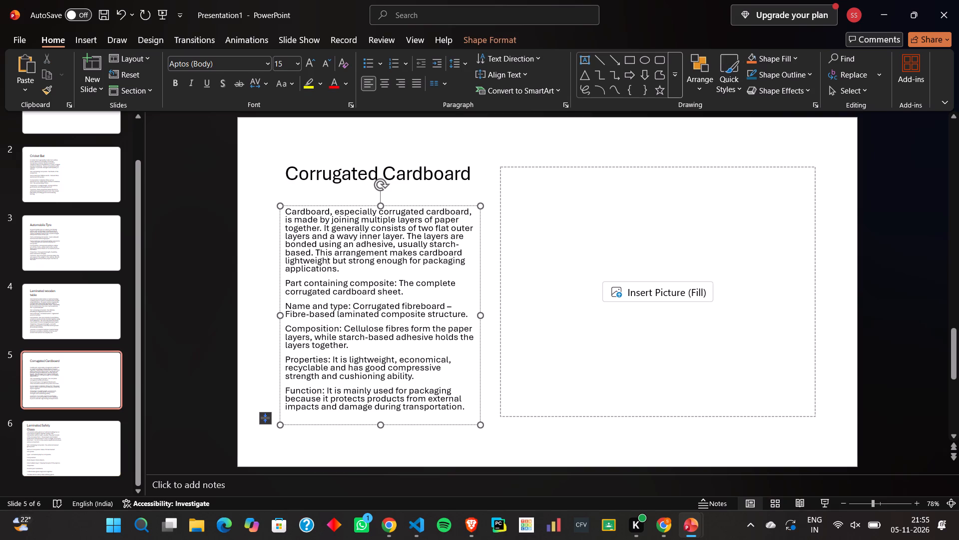
Reapply the Aptos (Body) font to the entire caption text on the Corrugated Cardboard slide.
click(324, 220)
drag(288, 210, 477, 397)
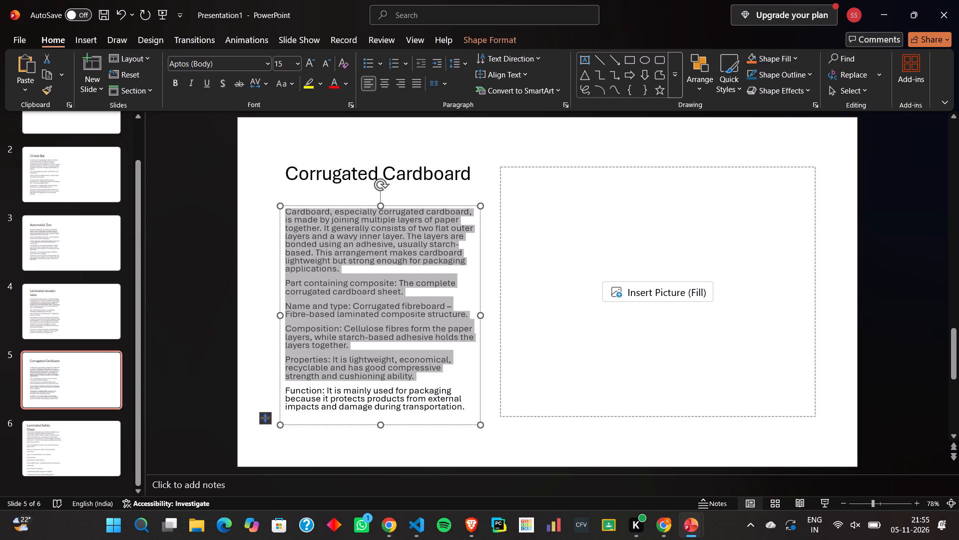
drag(477, 397, 459, 408)
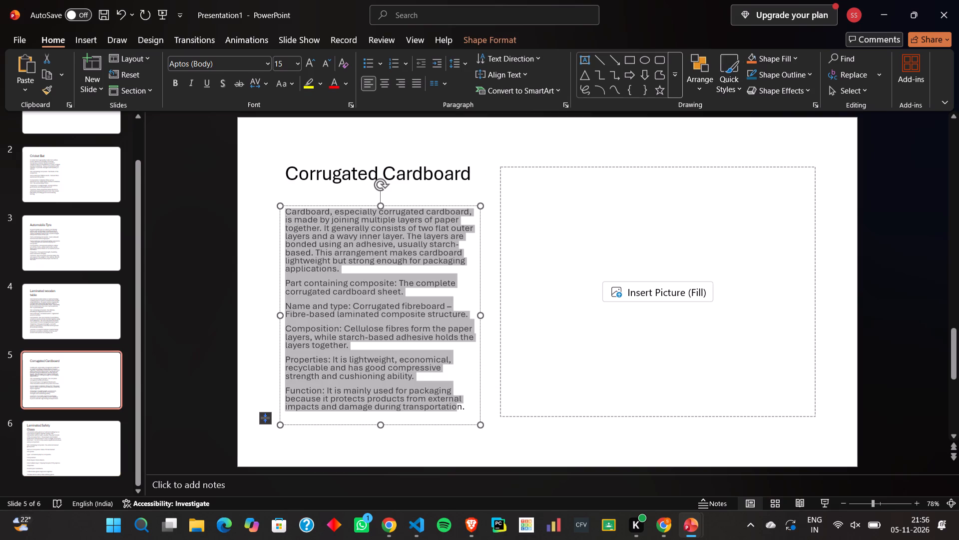
click(465, 405)
drag(465, 405, 265, 177)
click(260, 67)
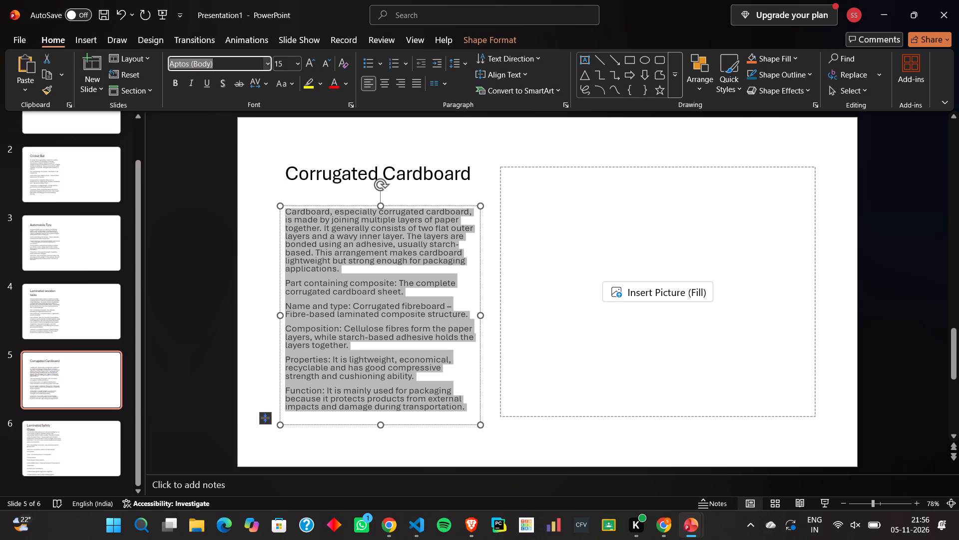
click(267, 64)
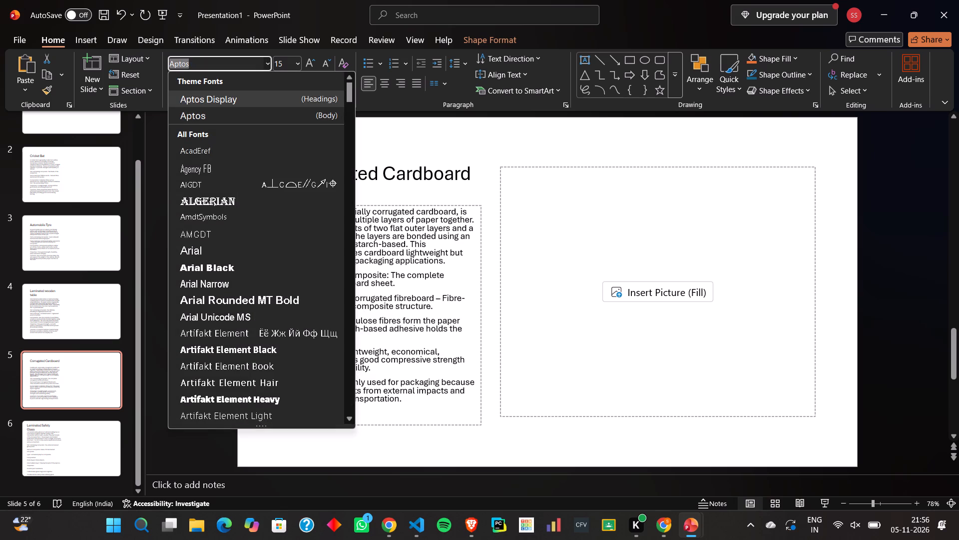
click(225, 119)
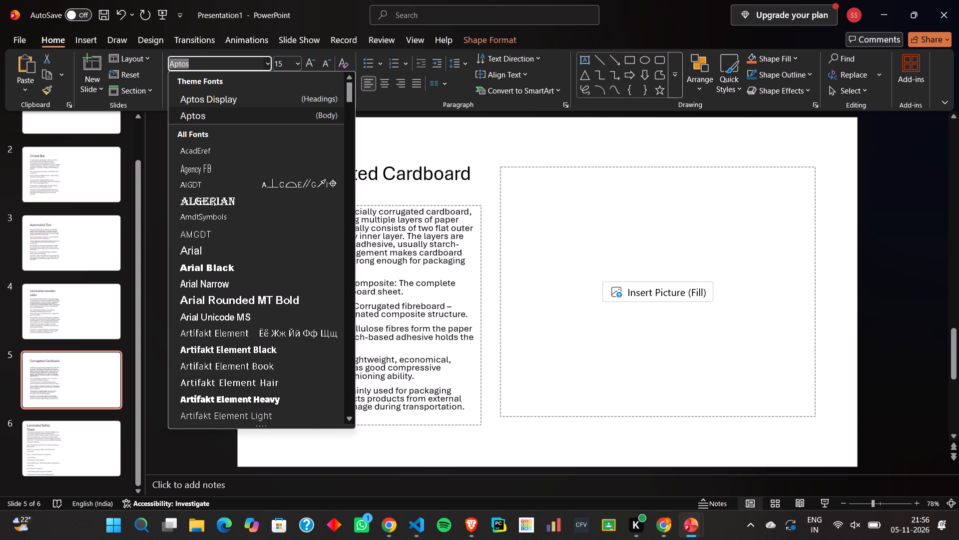
Set the font of the entire Laminated Safety Glass caption to Aptos Display (Headings).
click(51, 467)
click(349, 310)
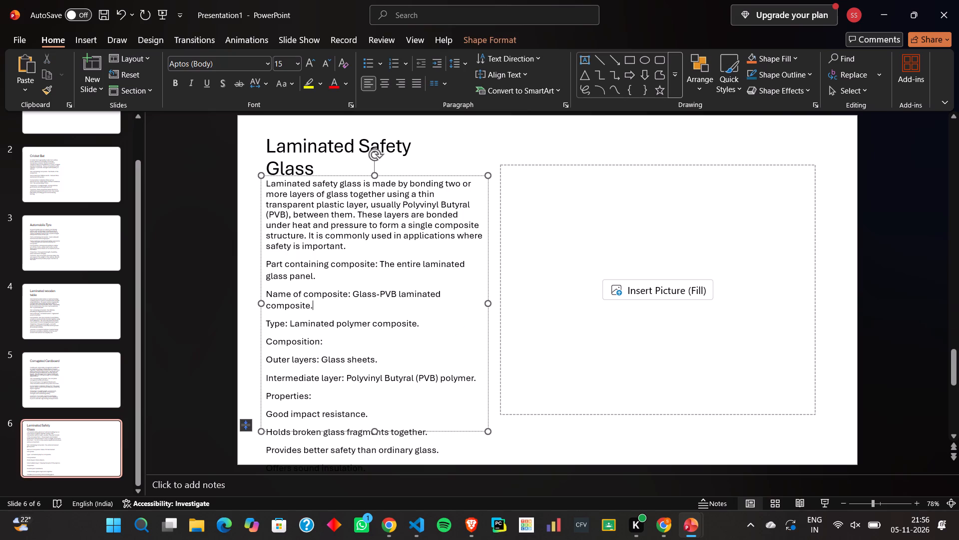
click(61, 389)
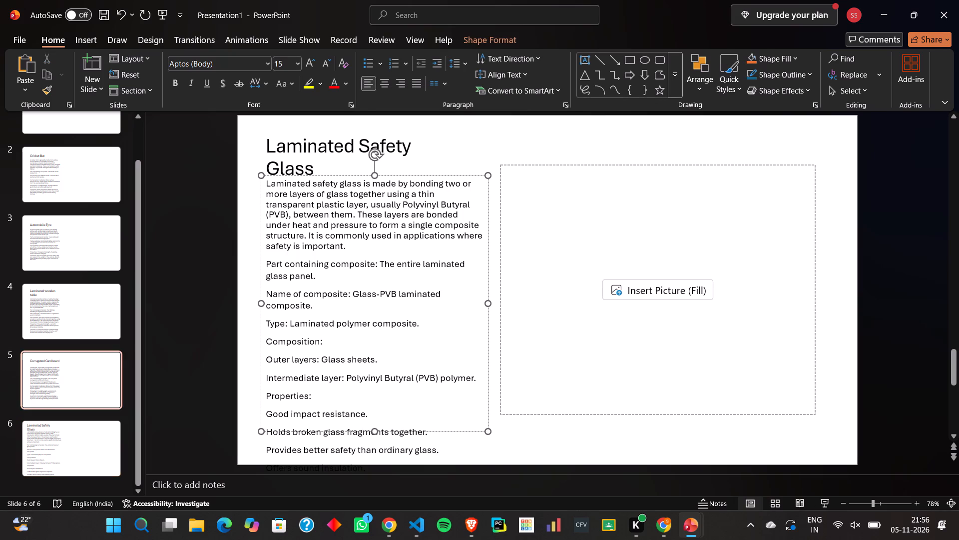
click(293, 288)
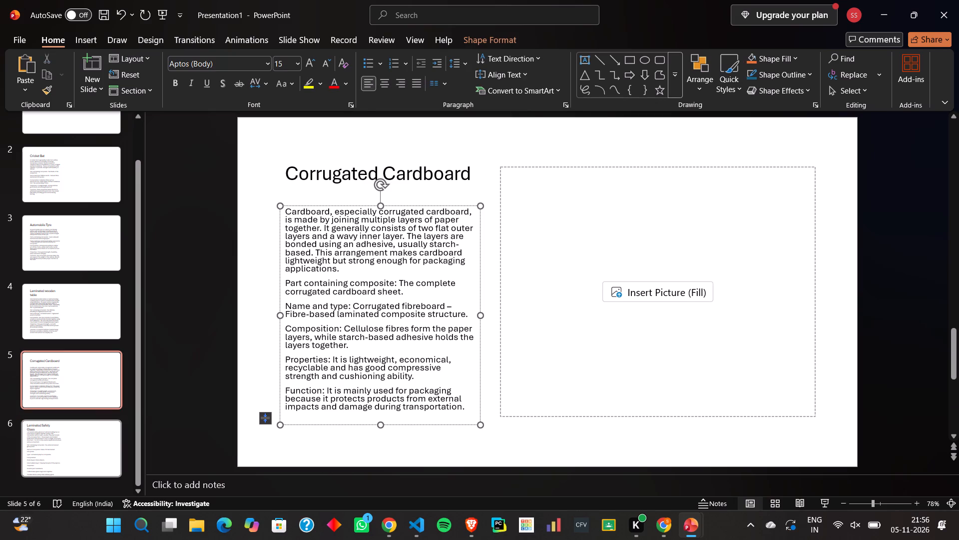
click(79, 429)
drag(267, 184, 458, 463)
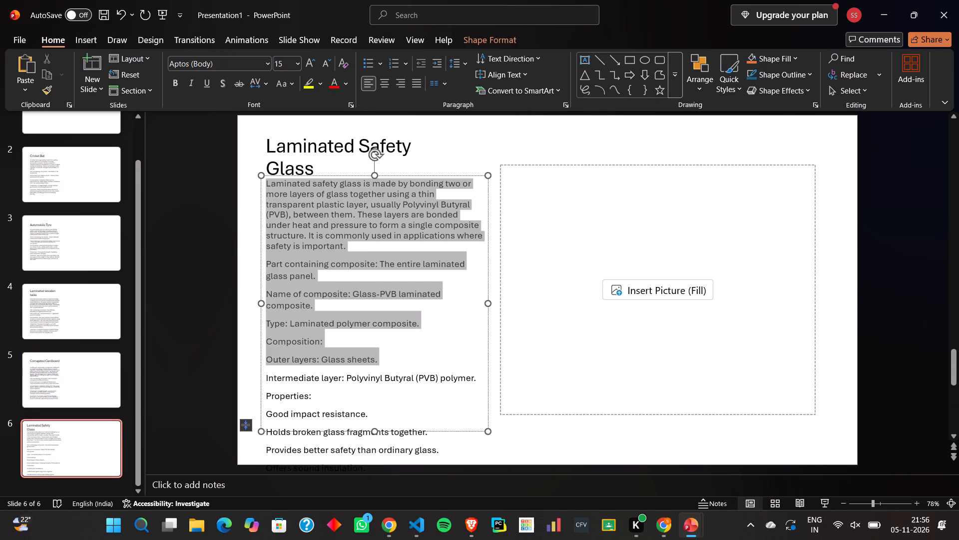
drag(458, 463, 474, 468)
click(267, 64)
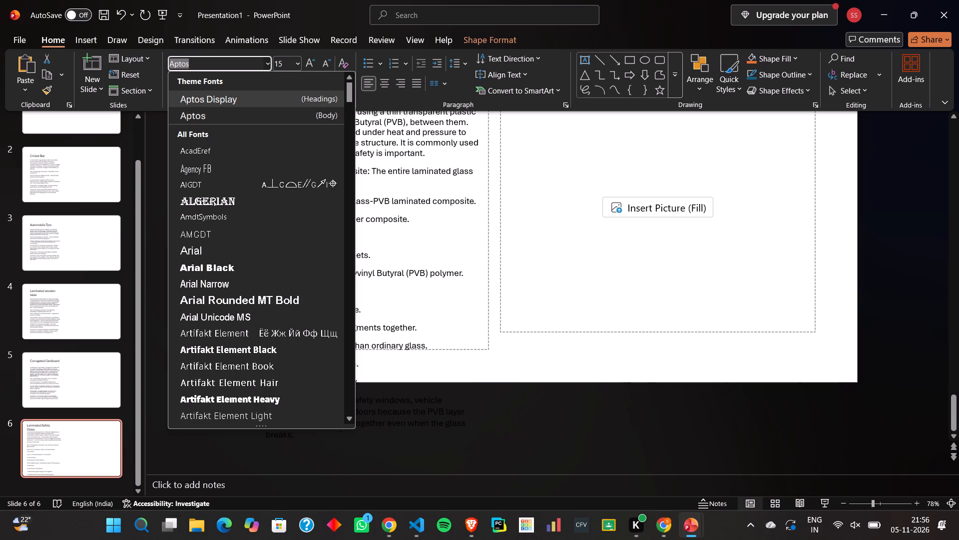
click(248, 103)
click(204, 241)
Compare the caption formatting on the Cricket Bat, Automobile Tyre, Laminated wooden table and Corrugated Cardboard slides with the Laminated Safety Glass slide.
scroll(204, 241, up, 1)
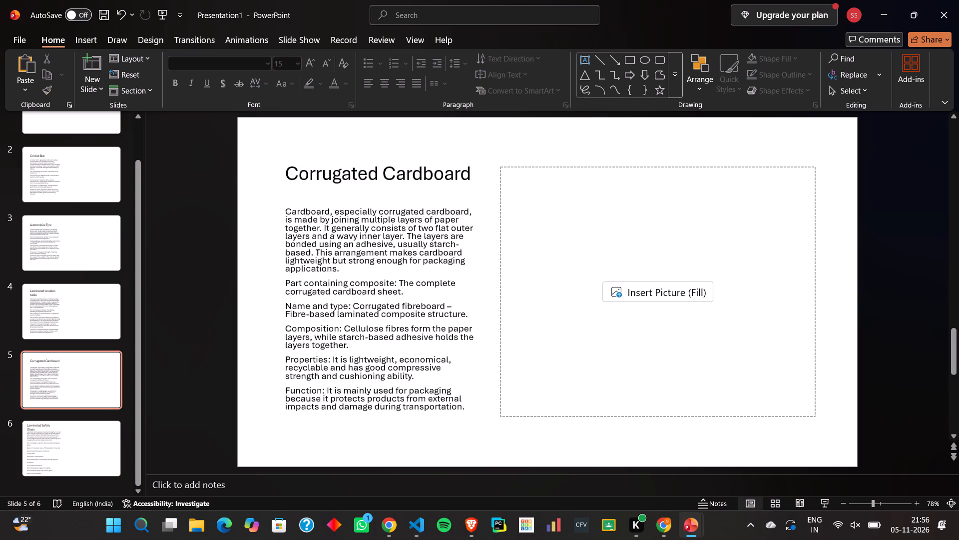
scroll(204, 241, up, 2)
scroll(205, 243, down, 1)
click(368, 230)
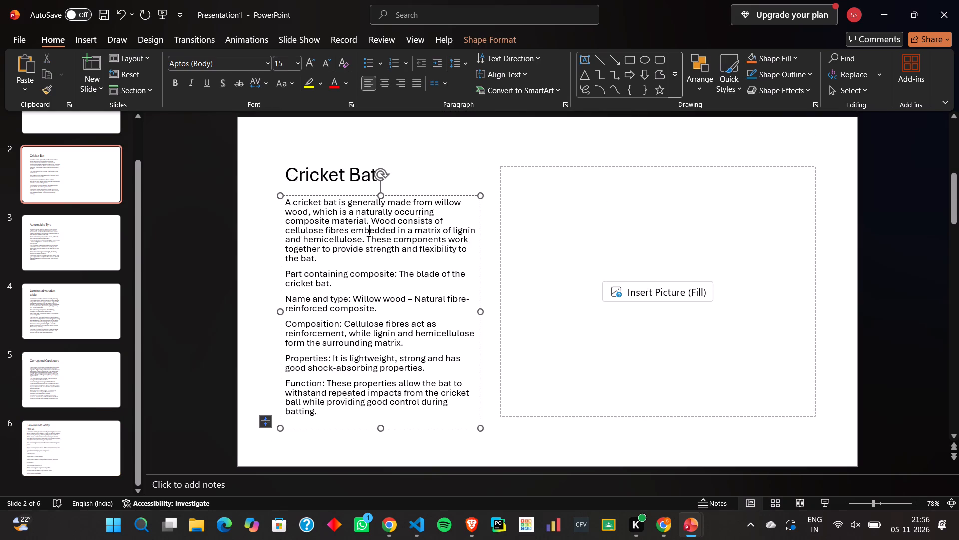
click(61, 263)
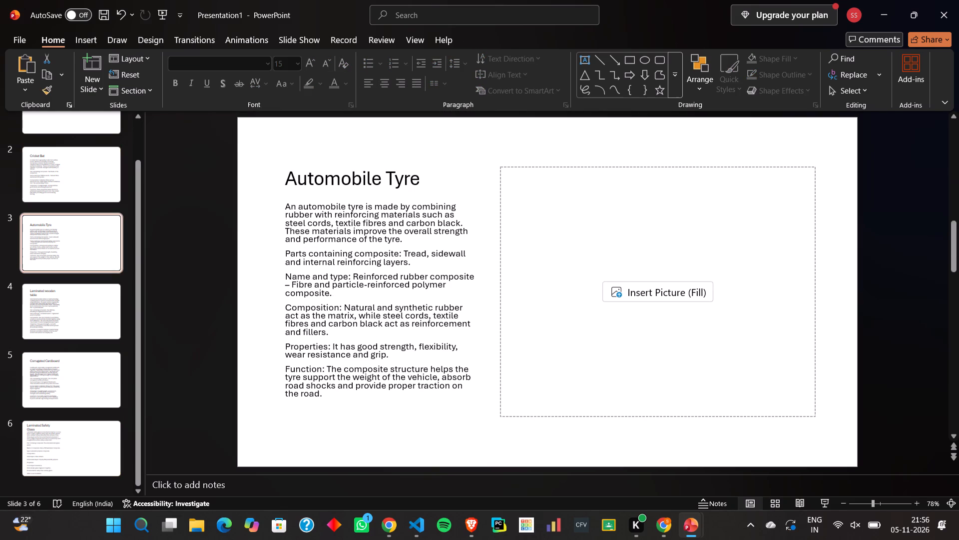
drag(67, 283, 74, 328)
click(74, 328)
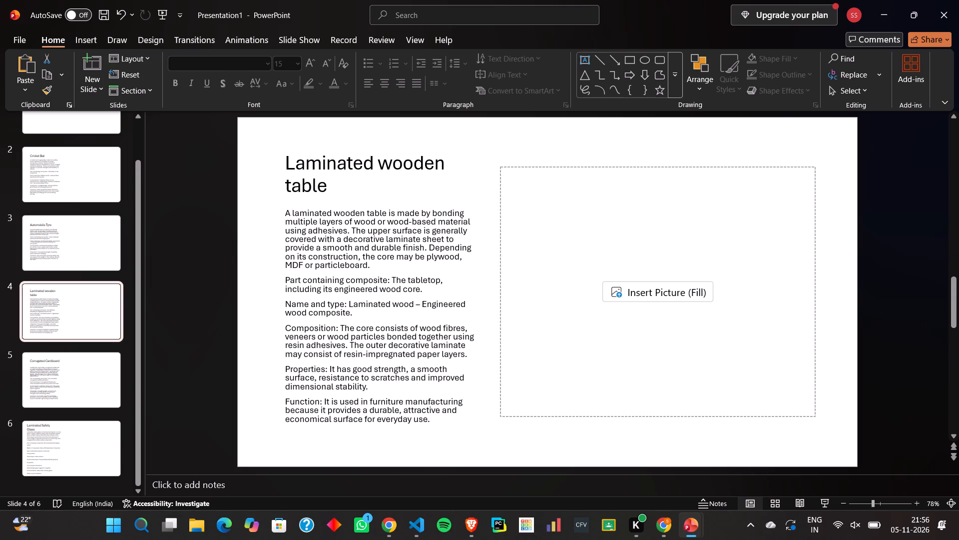
key(Right)
key(Down)
key(Down)
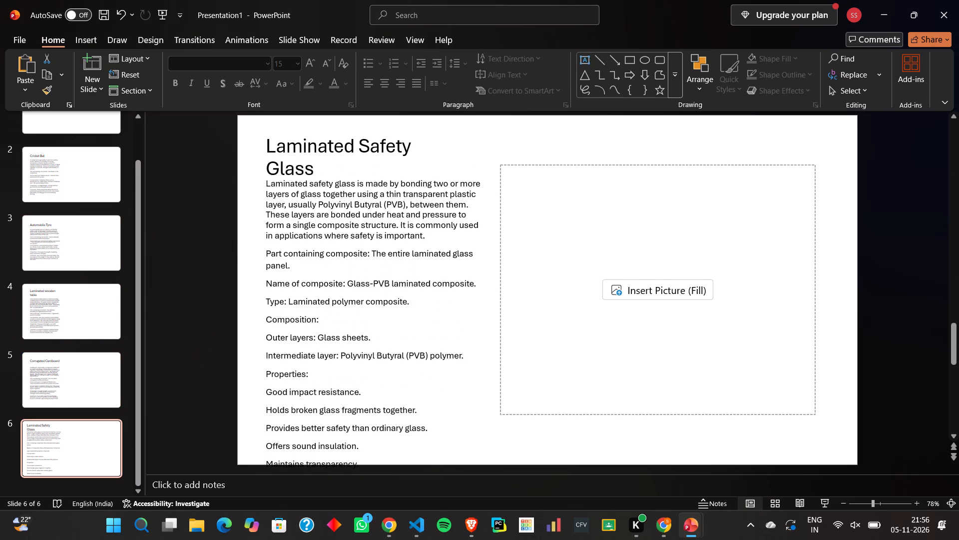
key(Up)
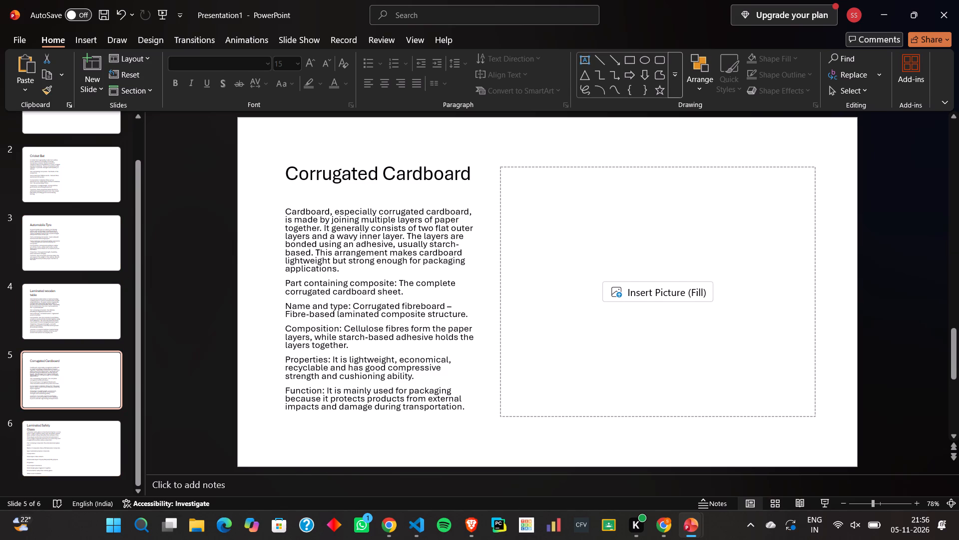
key(Down)
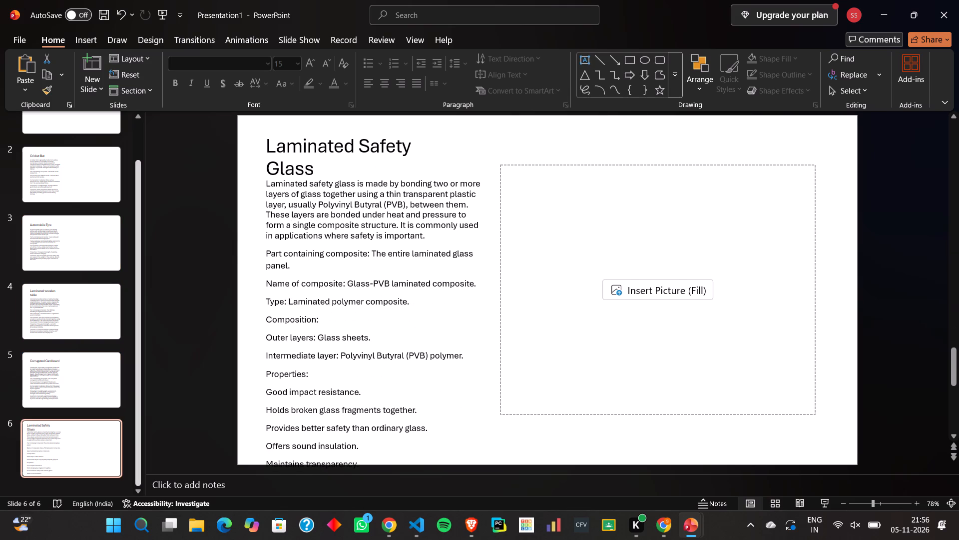
Set line spacing to 1.0 for the opening paragraph of the Corrugated Cardboard caption.
click(84, 392)
click(396, 230)
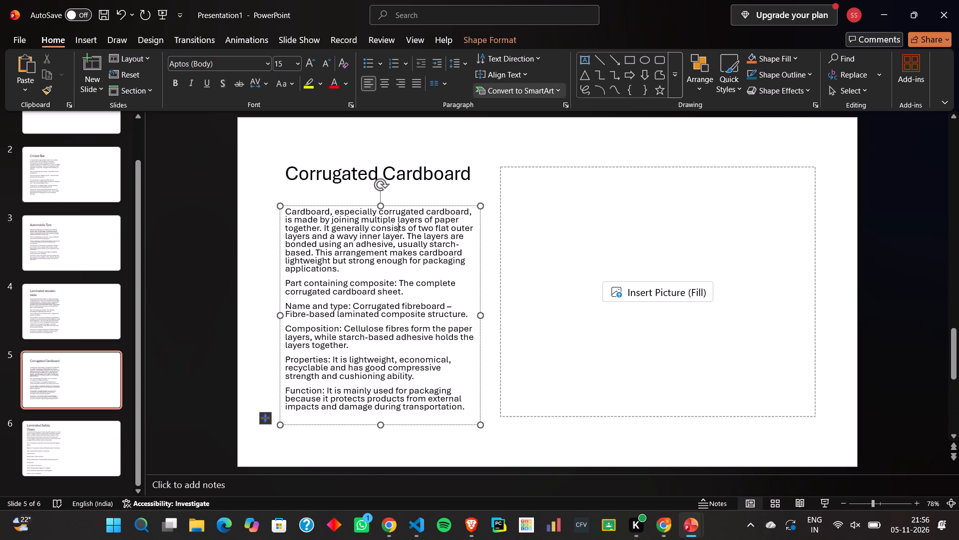
click(466, 64)
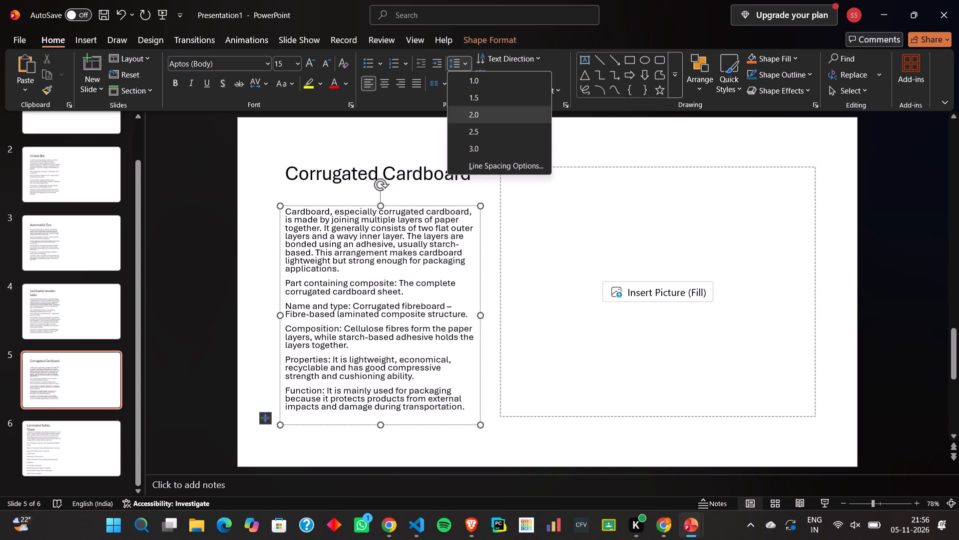
click(506, 85)
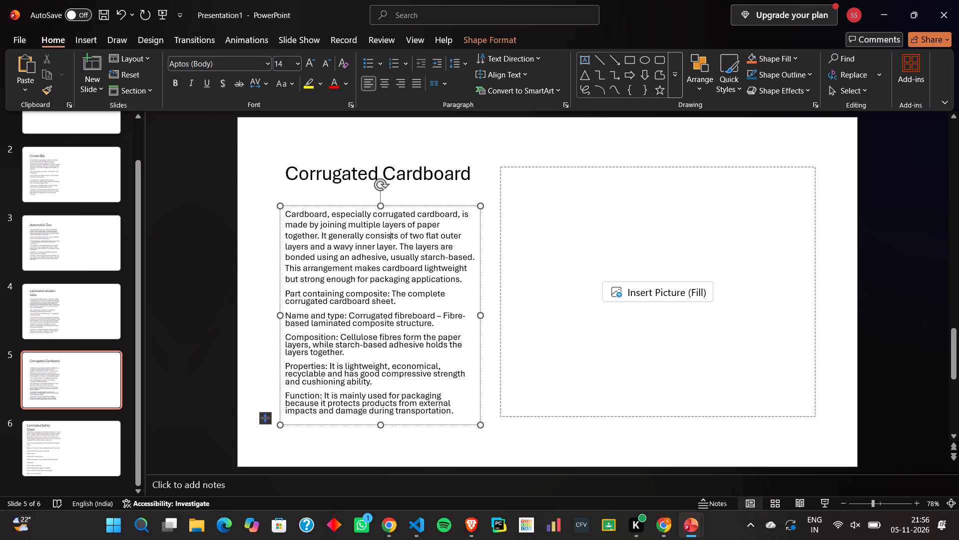
Set line spacing to 1.0 for the Corrugated Cardboard caption from "Name and type" to the end of the Function paragraph.
drag(289, 314, 473, 416)
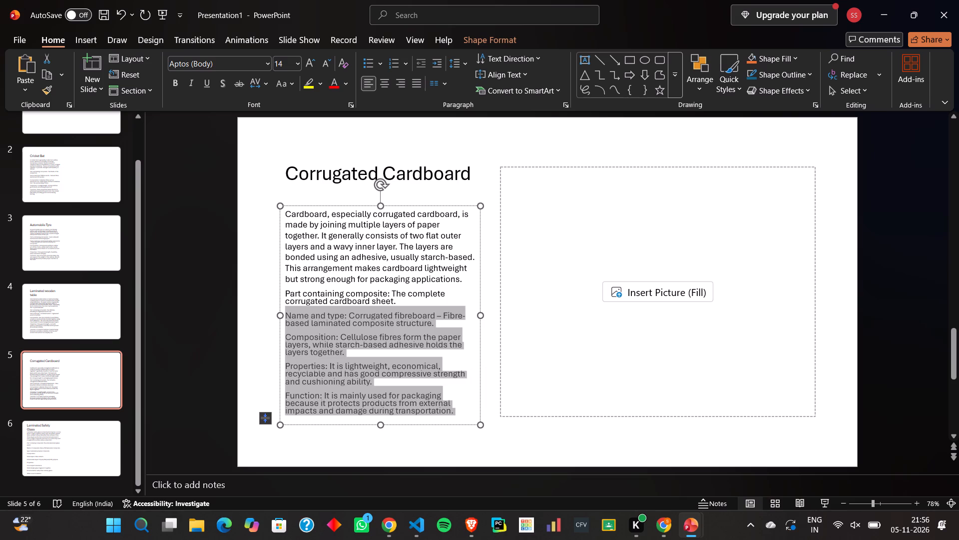
drag(455, 63, 475, 81)
click(475, 81)
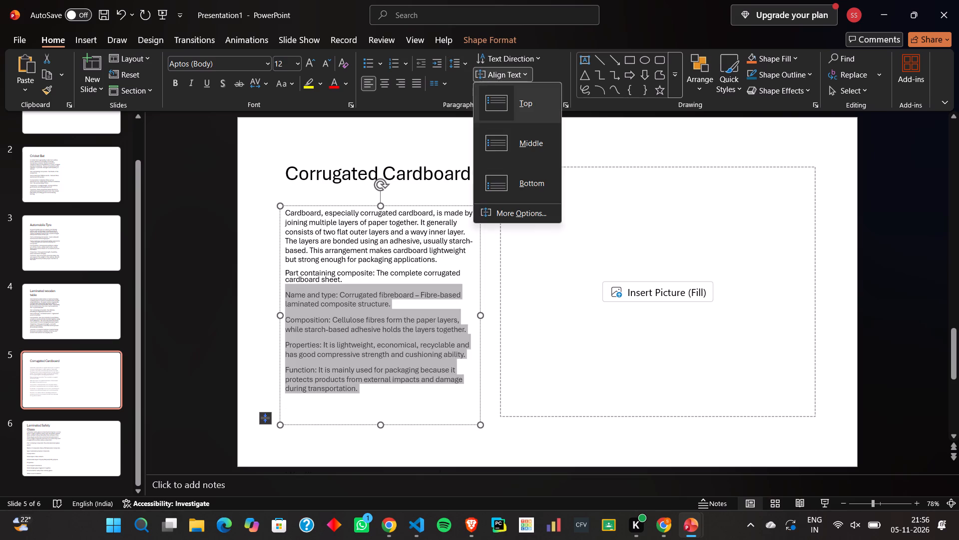
click(463, 63)
click(471, 79)
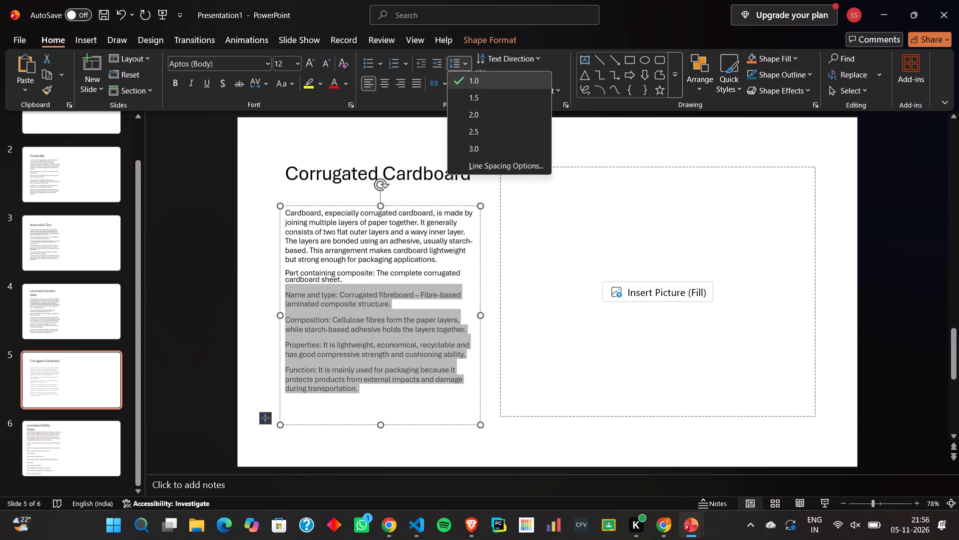
click(268, 187)
click(318, 227)
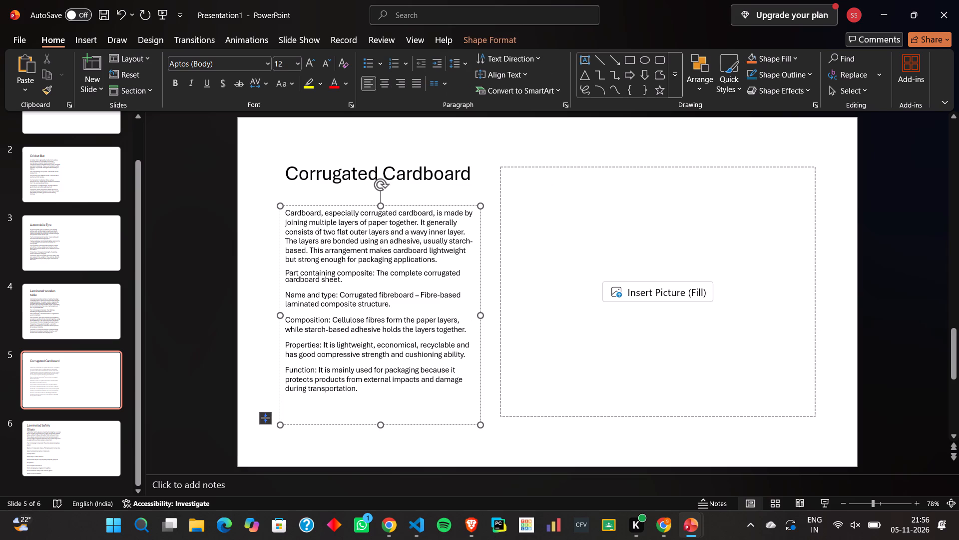
Align the Corrugated Cardboard caption text vertically to the middle of its box.
drag(286, 210, 421, 383)
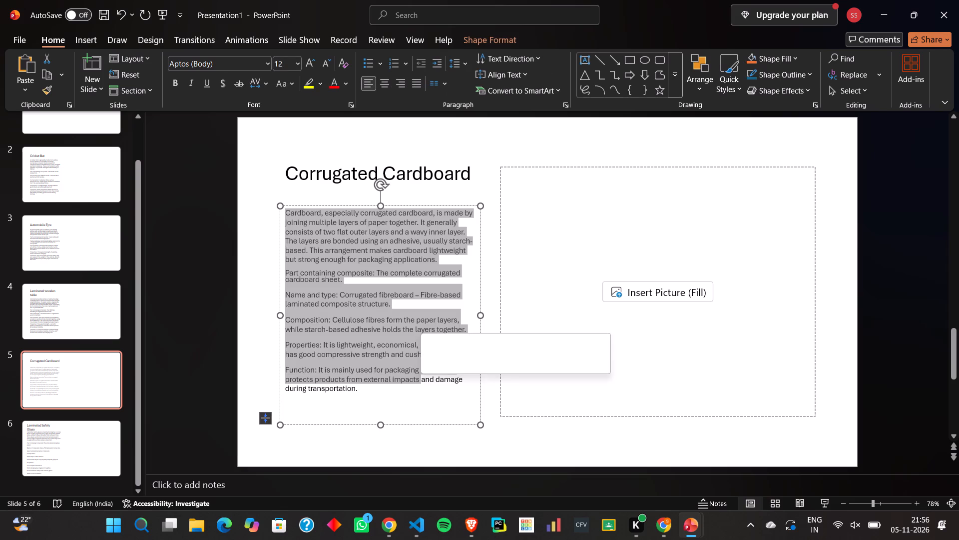
click(498, 74)
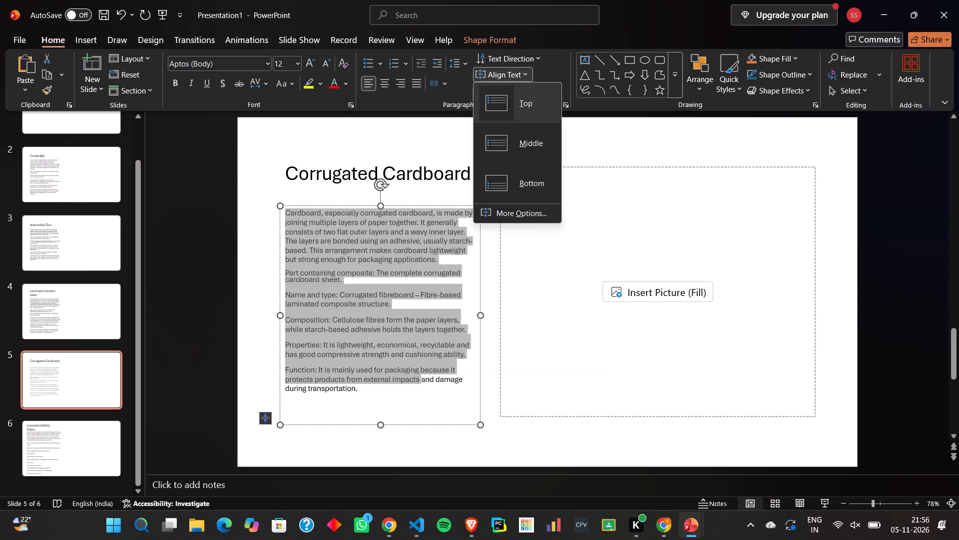
click(509, 131)
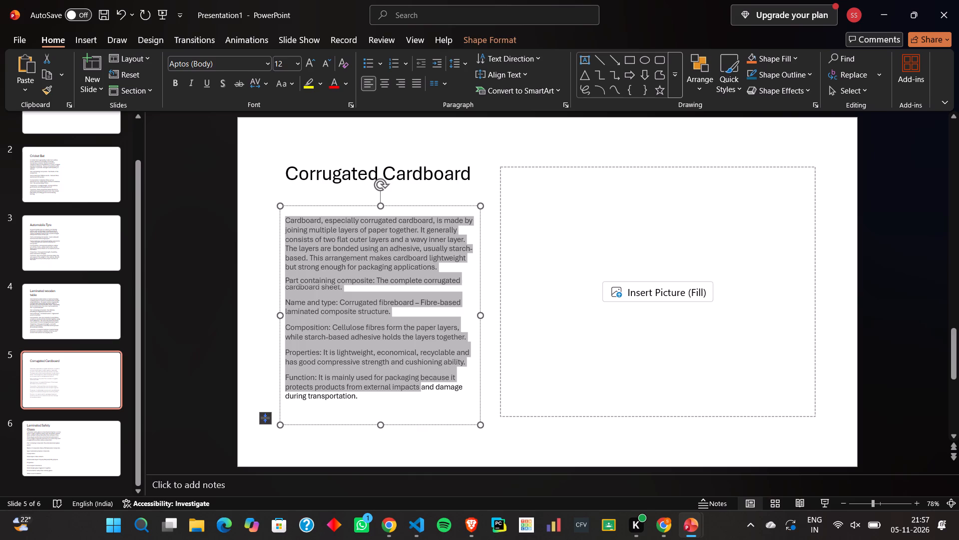
click(170, 280)
Move the caption box on the Laminated Safety Glass slide slightly down from the title.
click(89, 452)
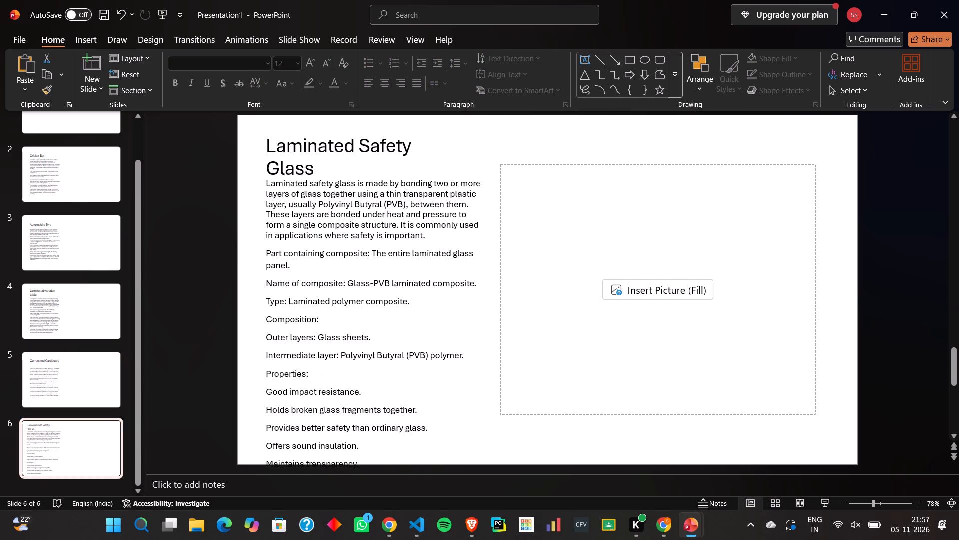
drag(265, 185, 272, 237)
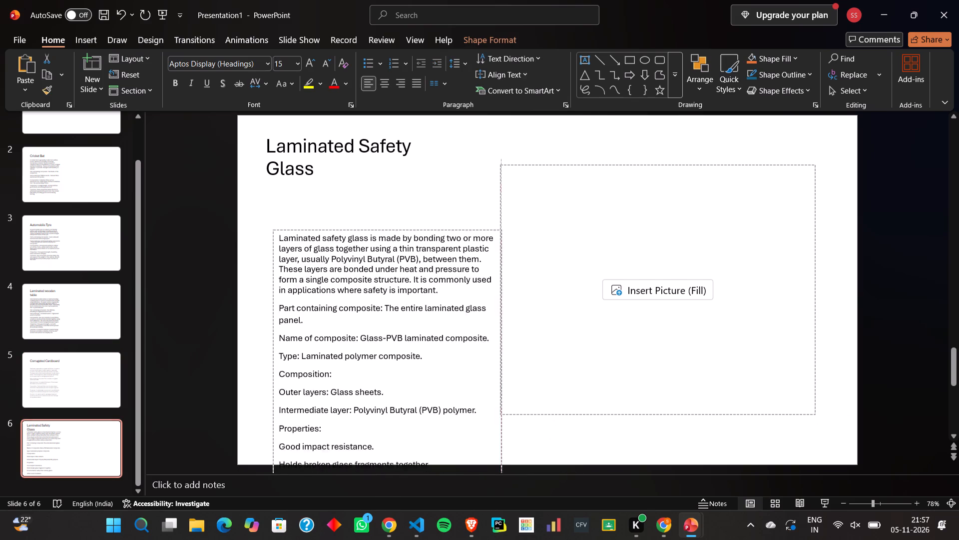
drag(272, 237, 267, 196)
Select the whole Laminated Safety Glass caption text and apply Top vertical text alignment.
drag(266, 195, 461, 466)
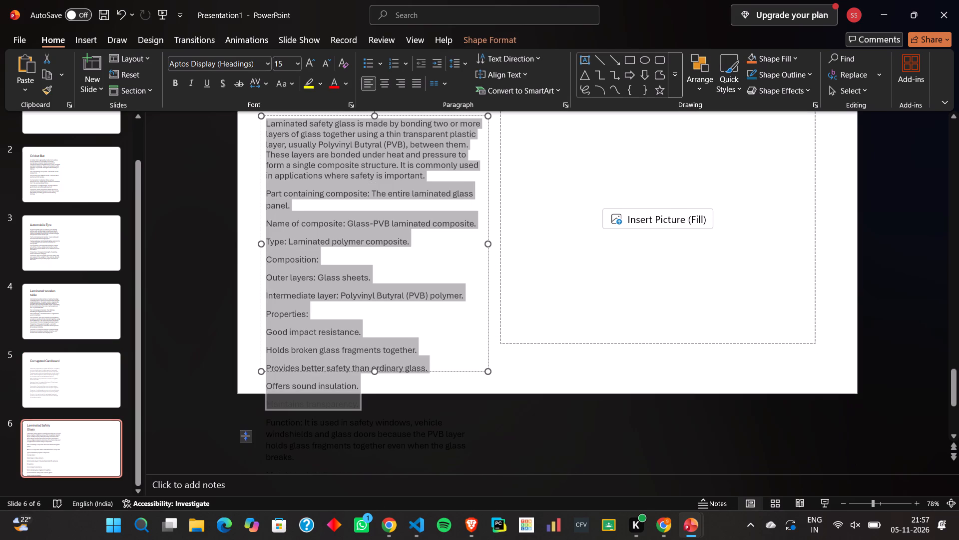
drag(461, 466, 461, 467)
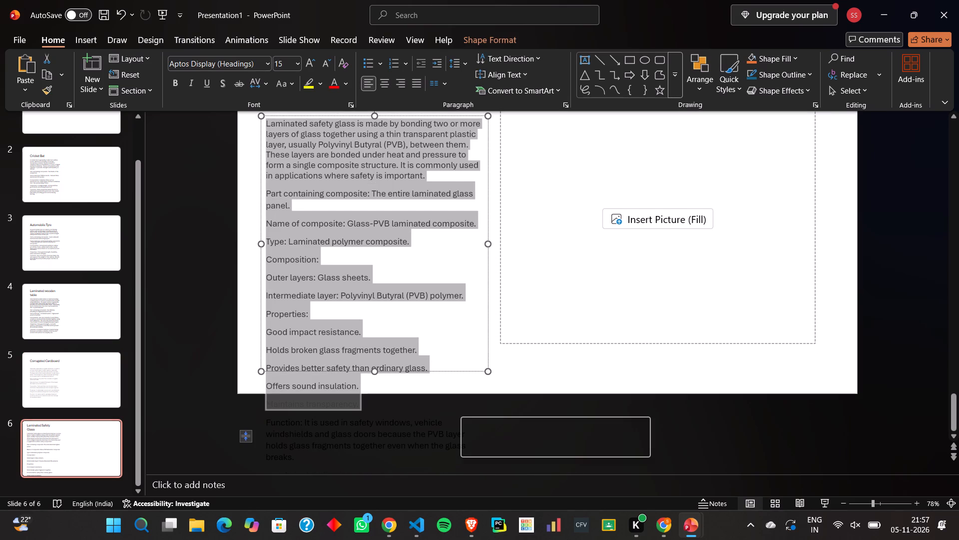
click(353, 466)
drag(353, 466, 255, 119)
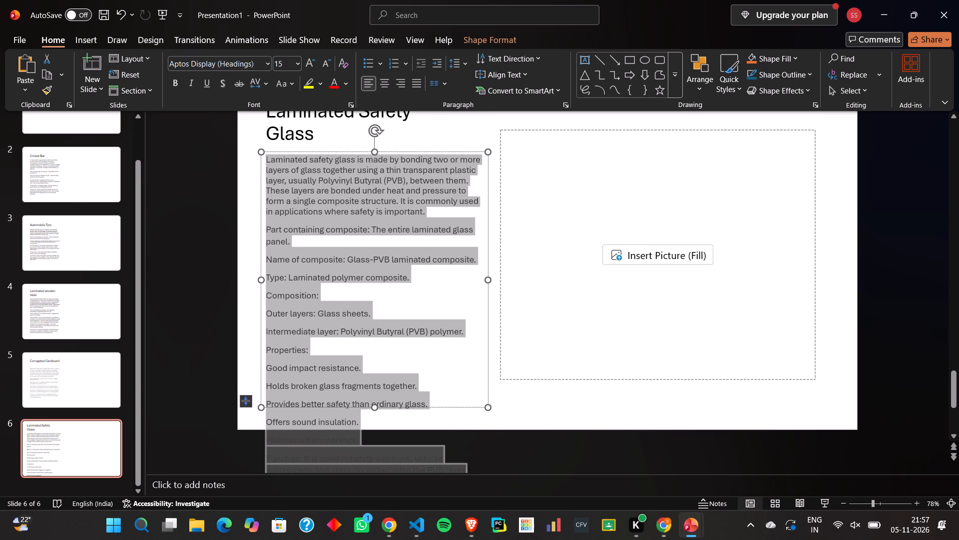
click(485, 70)
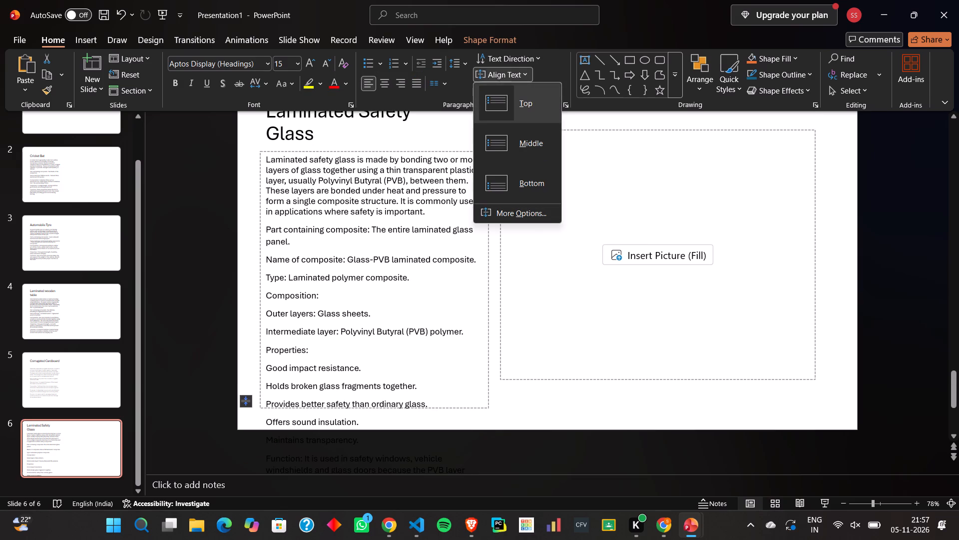
click(505, 91)
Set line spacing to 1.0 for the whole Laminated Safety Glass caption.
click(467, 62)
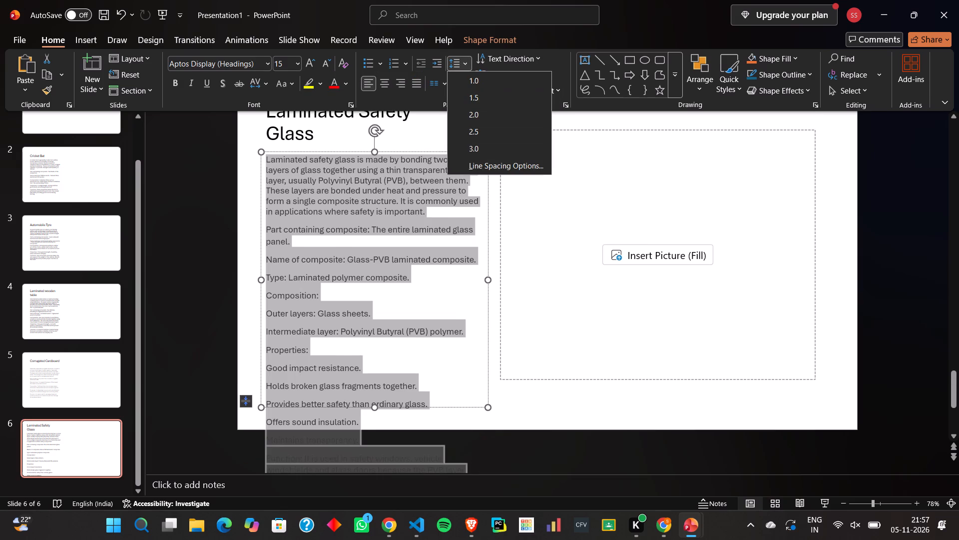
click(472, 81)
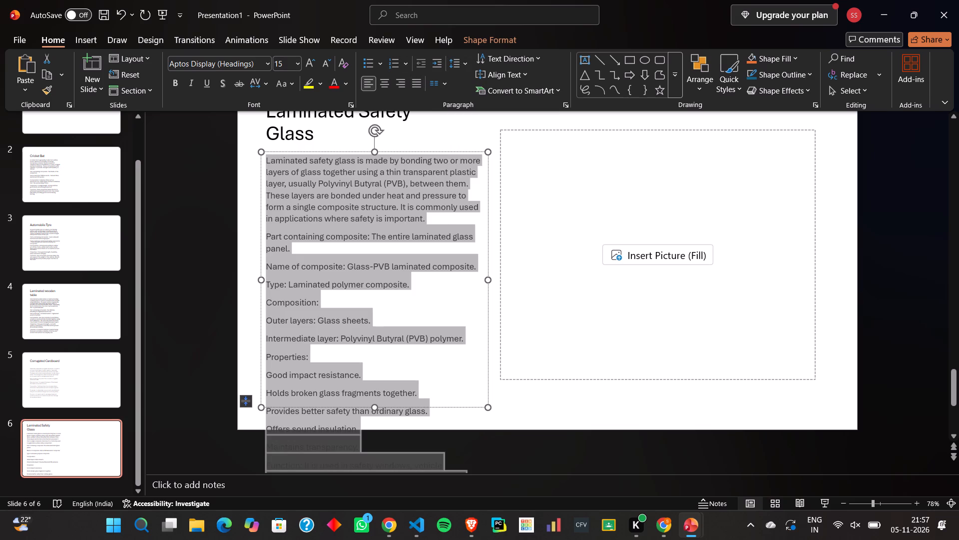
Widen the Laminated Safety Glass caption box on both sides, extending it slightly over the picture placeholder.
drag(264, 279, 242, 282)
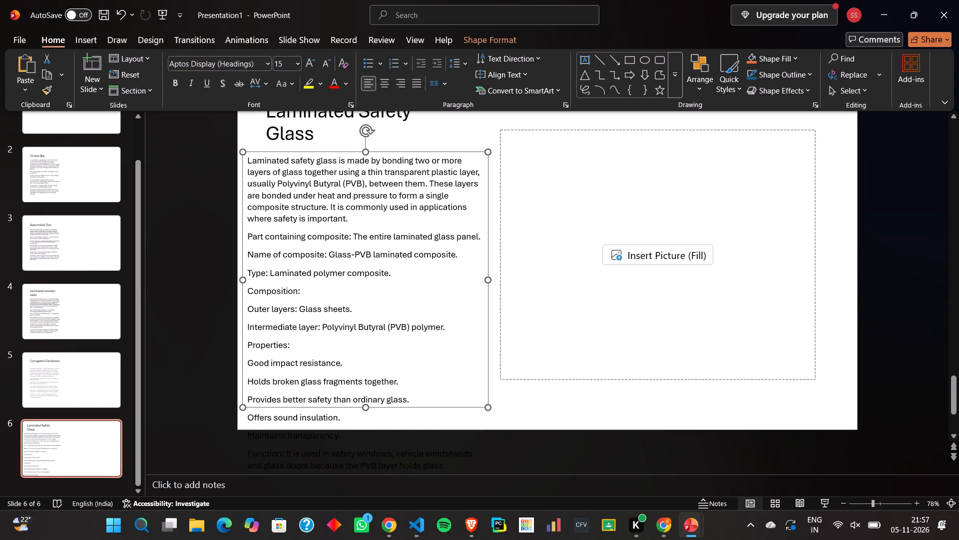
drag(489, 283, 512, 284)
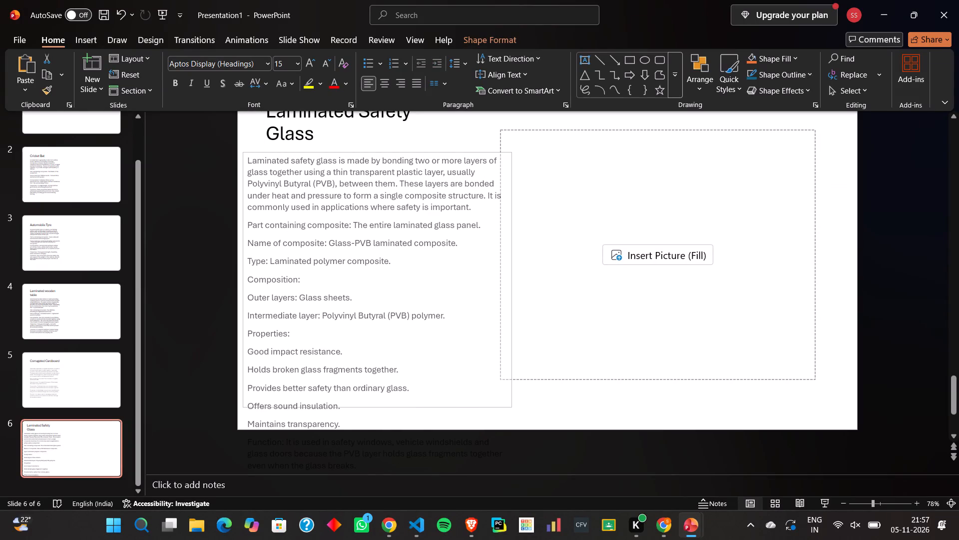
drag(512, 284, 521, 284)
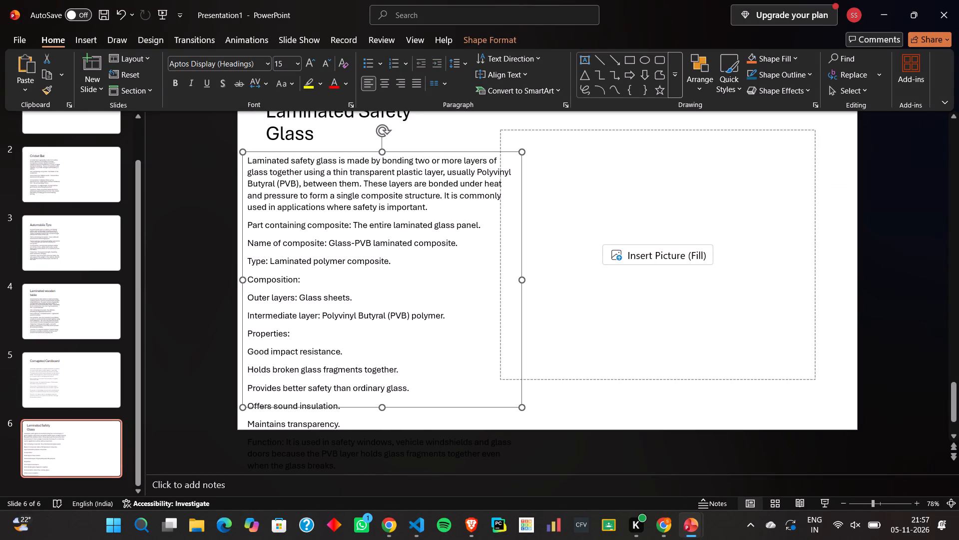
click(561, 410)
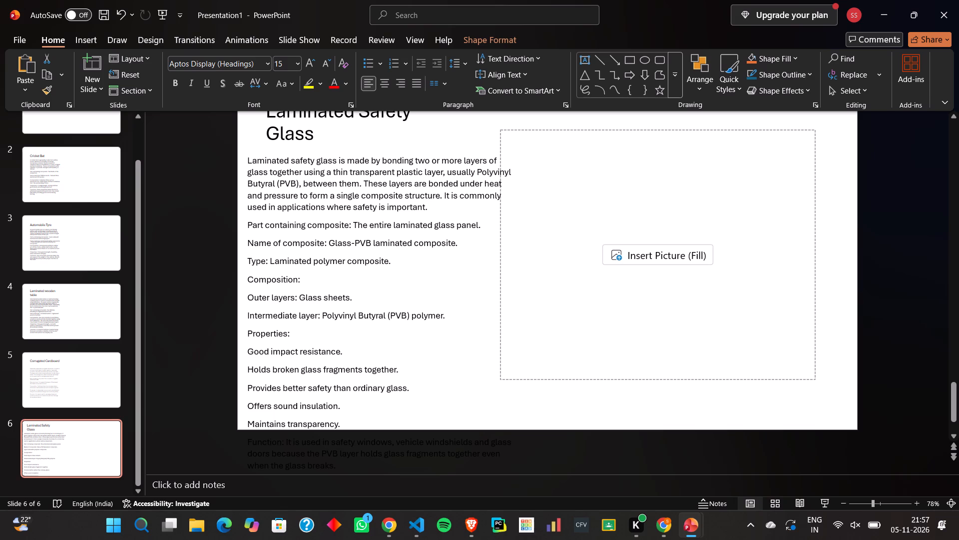
click(316, 385)
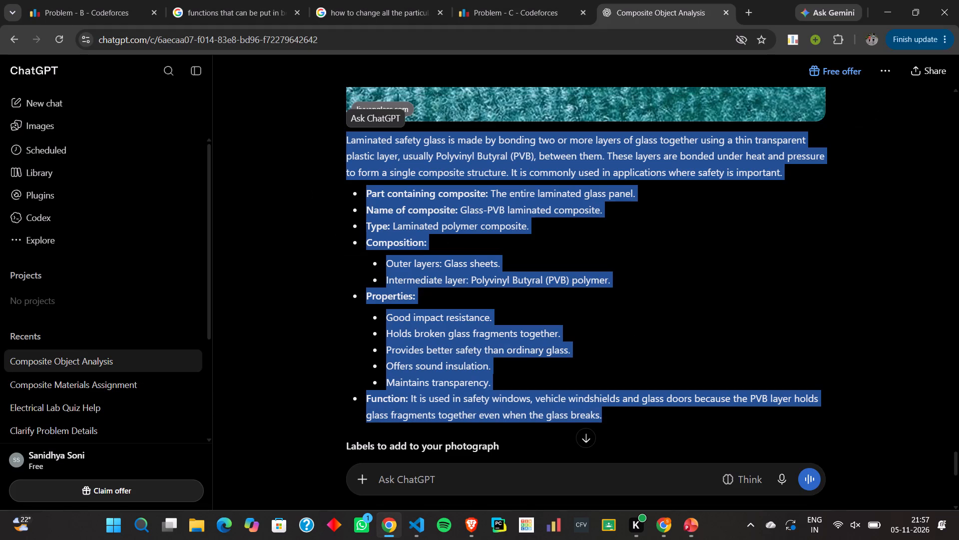
click(346, 358)
click(106, 376)
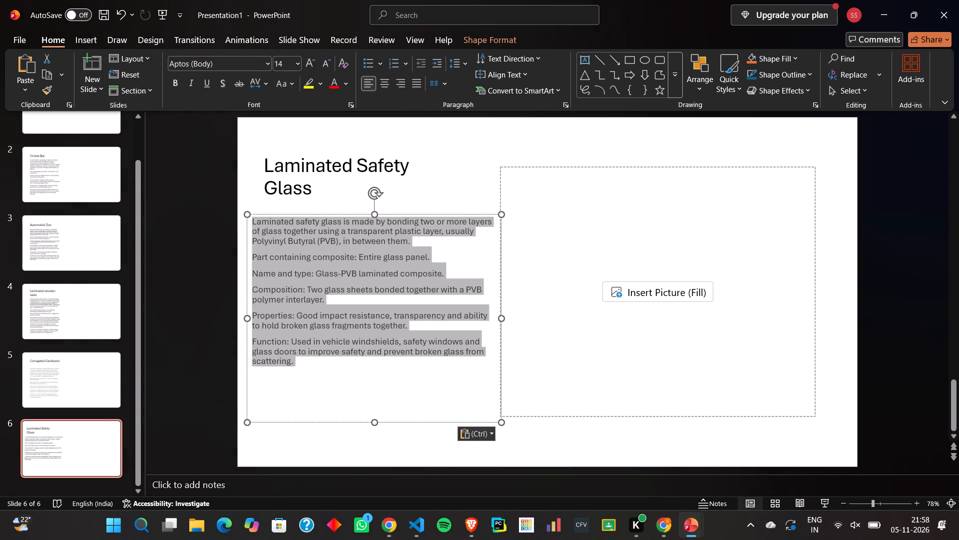
Extend the bottom edge of the Laminated Safety Glass caption box so the full text fits inside.
click(389, 454)
click(385, 413)
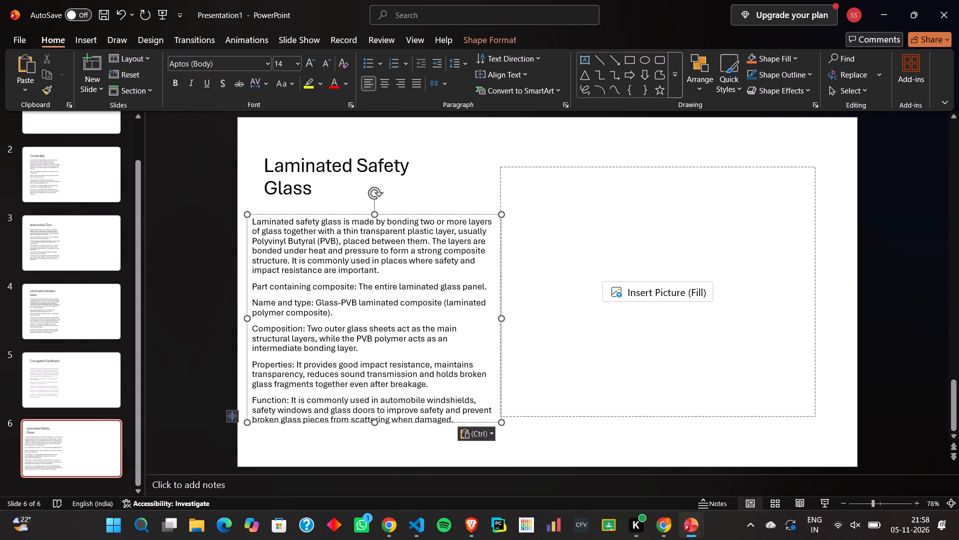
drag(374, 424, 373, 439)
click(215, 381)
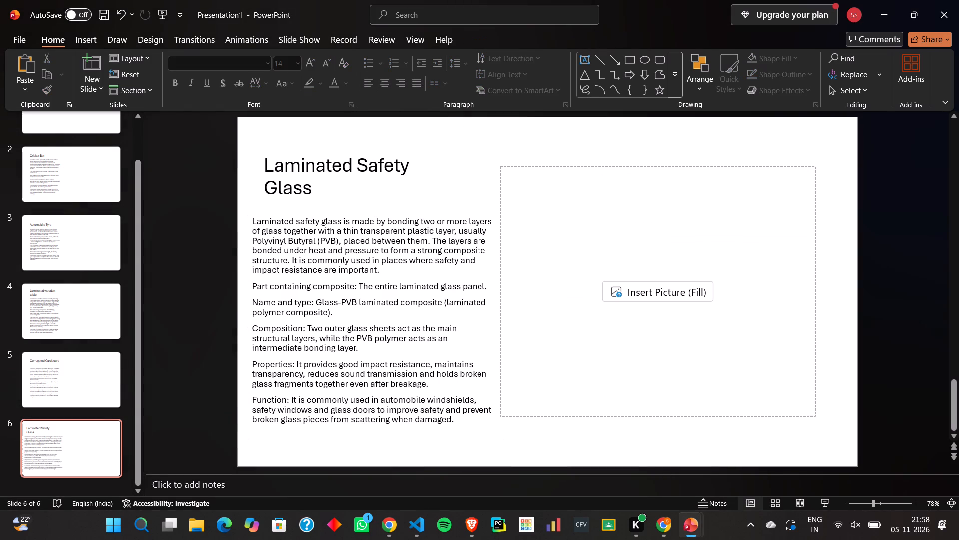
Move the Laminated Safety Glass caption box up to just below the title and narrow it to line up with the title's left edge.
click(360, 220)
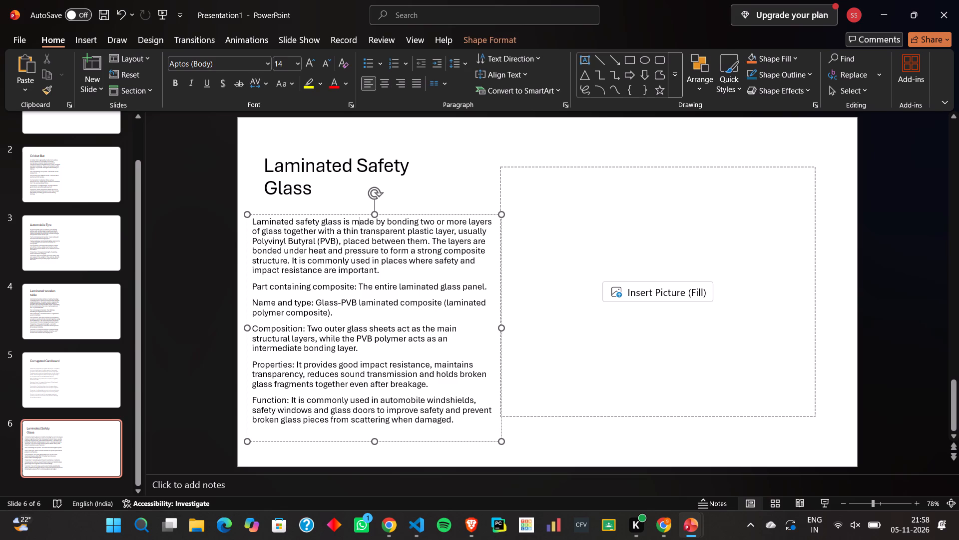
drag(343, 213, 345, 200)
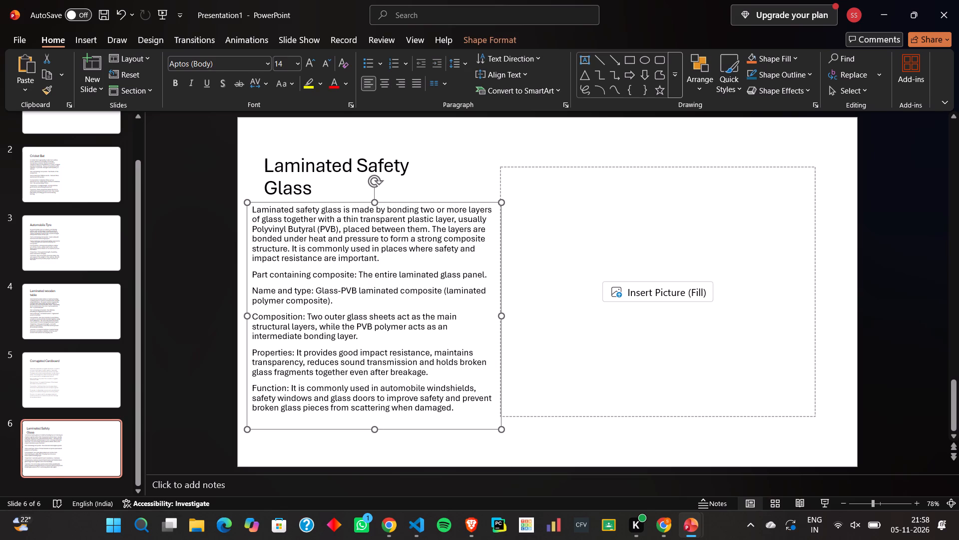
drag(249, 203, 265, 202)
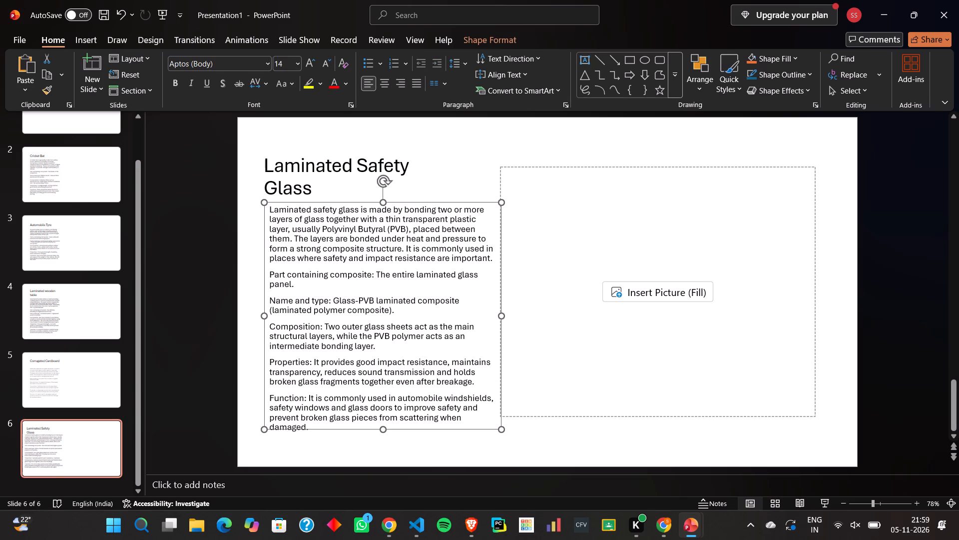
click(209, 203)
click(262, 215)
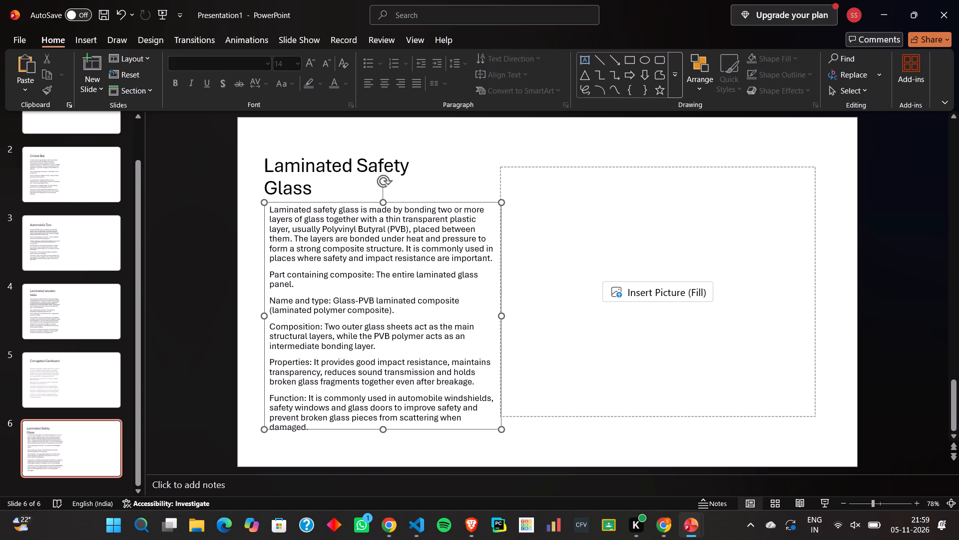
Narrow the Laminated Safety Glass caption box slightly by moving its left edge inward, keeping its right edge in place.
drag(265, 202, 269, 203)
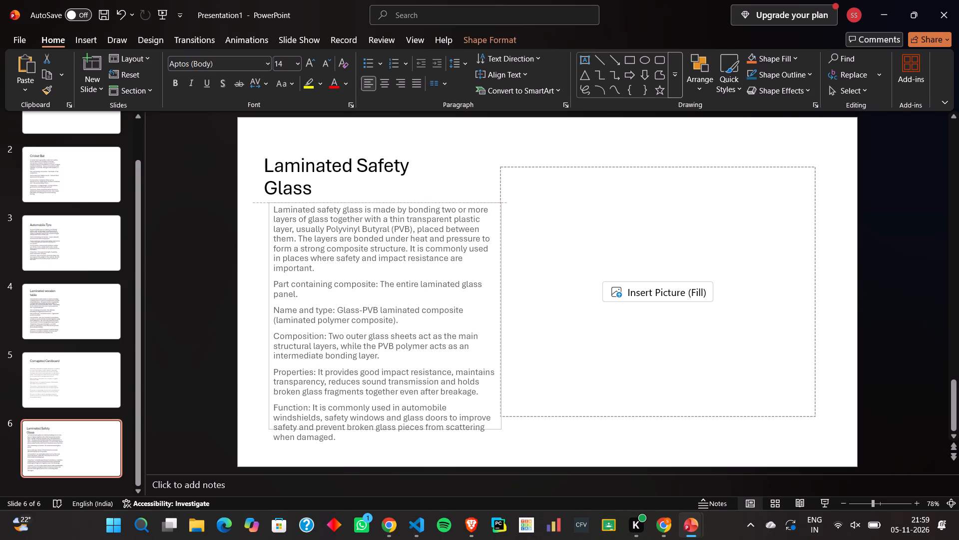
drag(269, 203, 273, 203)
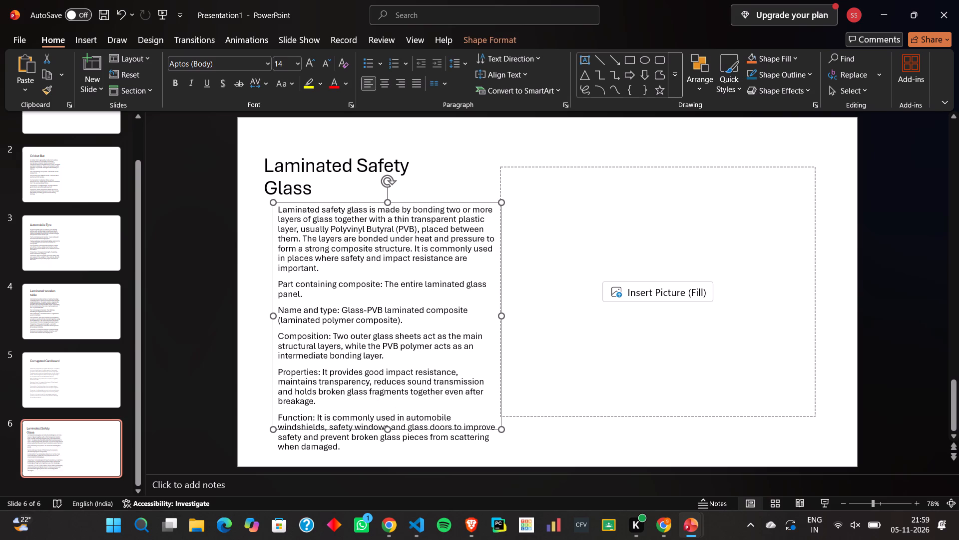
Shift the Laminated Safety Glass title box slightly right so its left edge lines up with the caption box below.
click(307, 175)
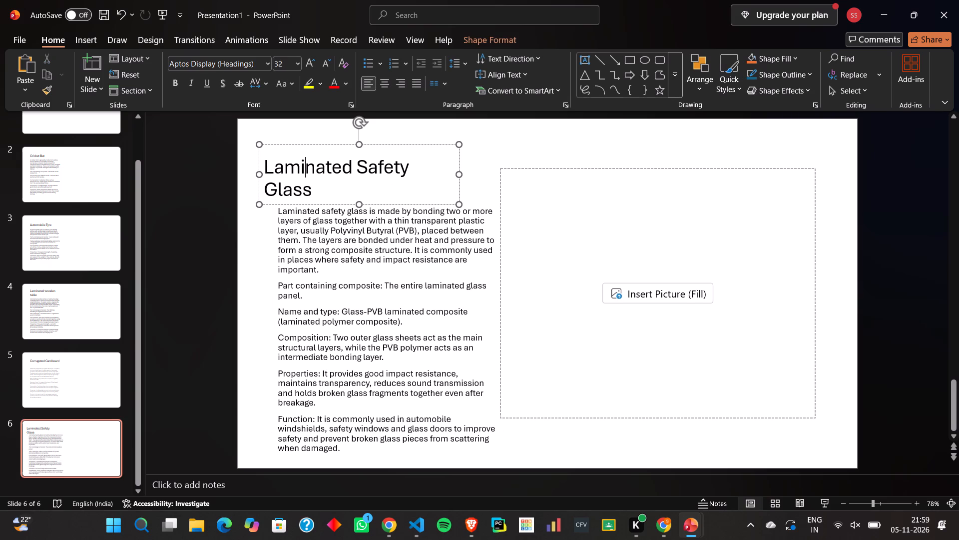
drag(323, 145, 337, 145)
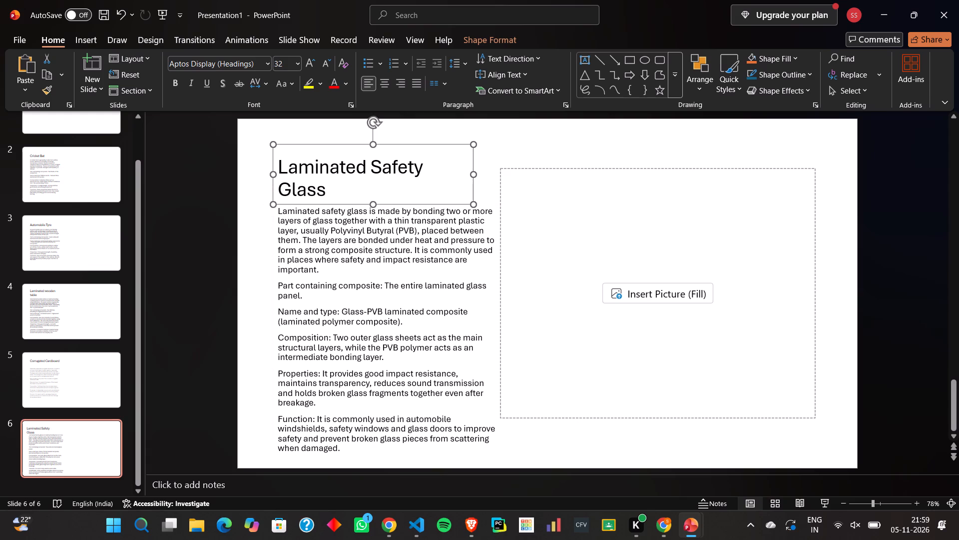
click(220, 197)
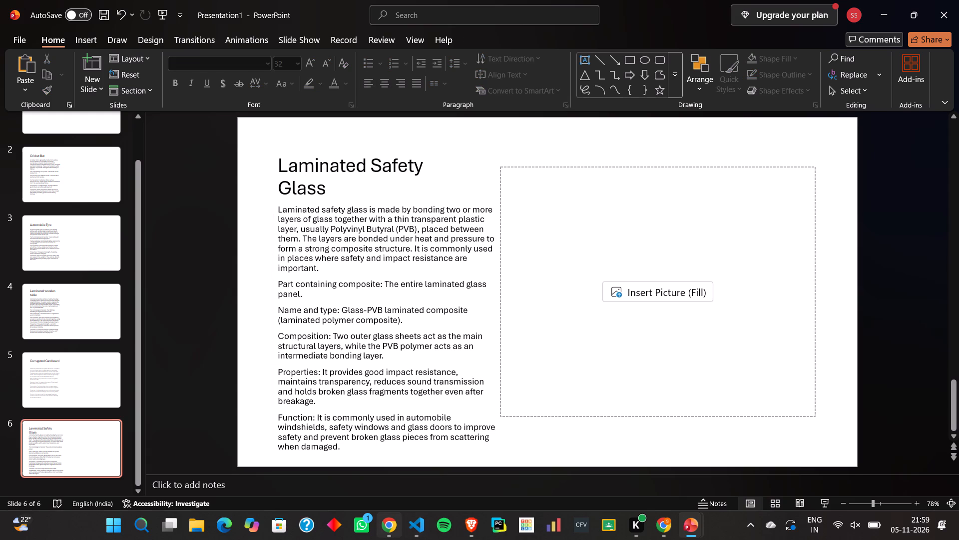
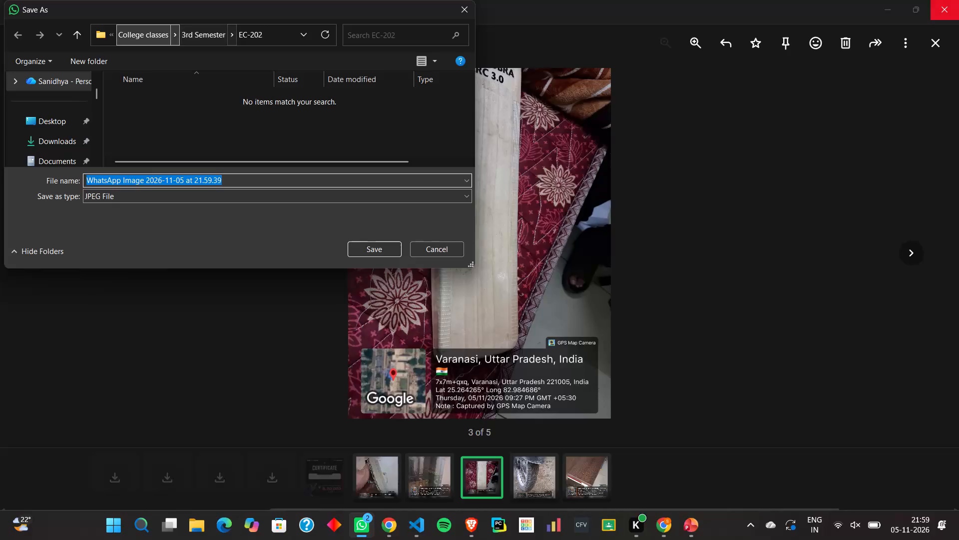
Change the save location for the third WhatsApp photo, showing the pale wooden piece, to the 3rd Semester folder in College classes.
click(203, 34)
click(191, 170)
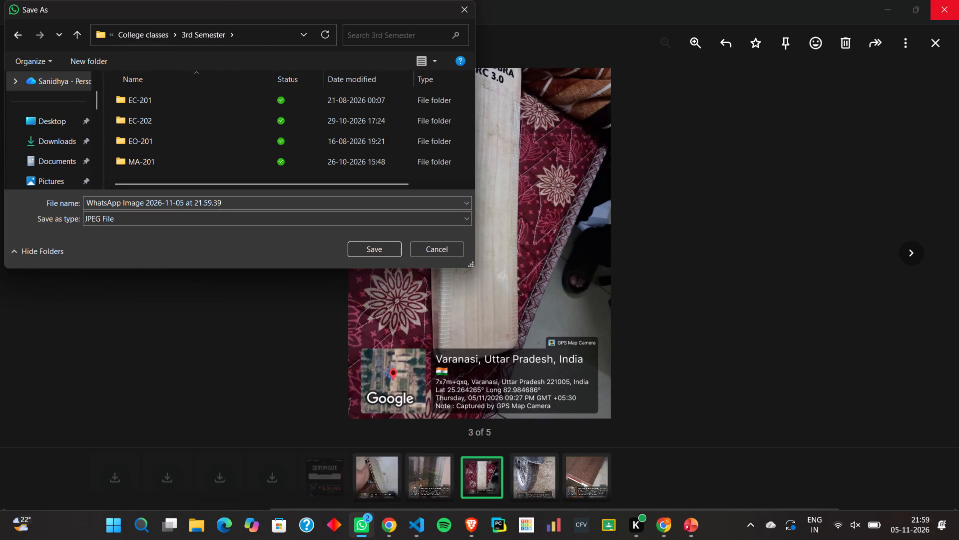
click(191, 170)
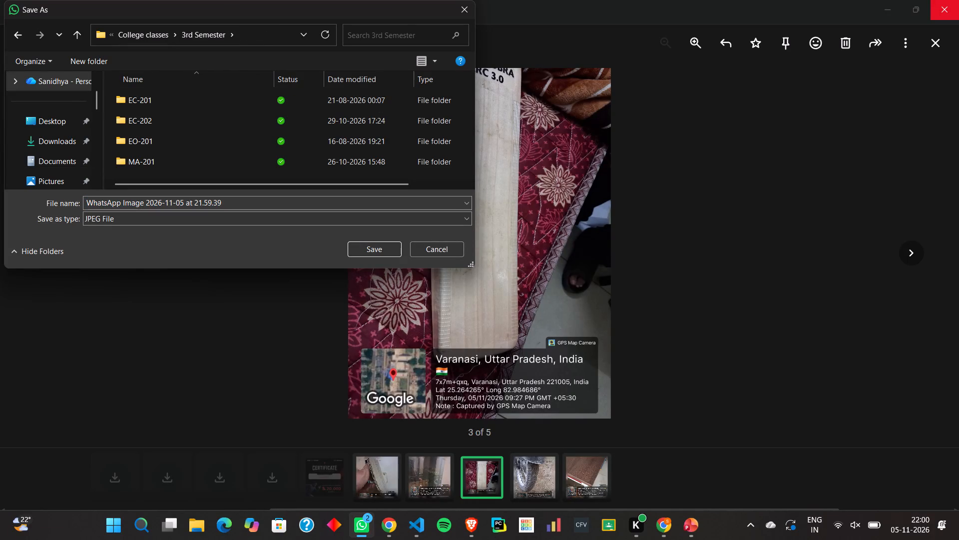
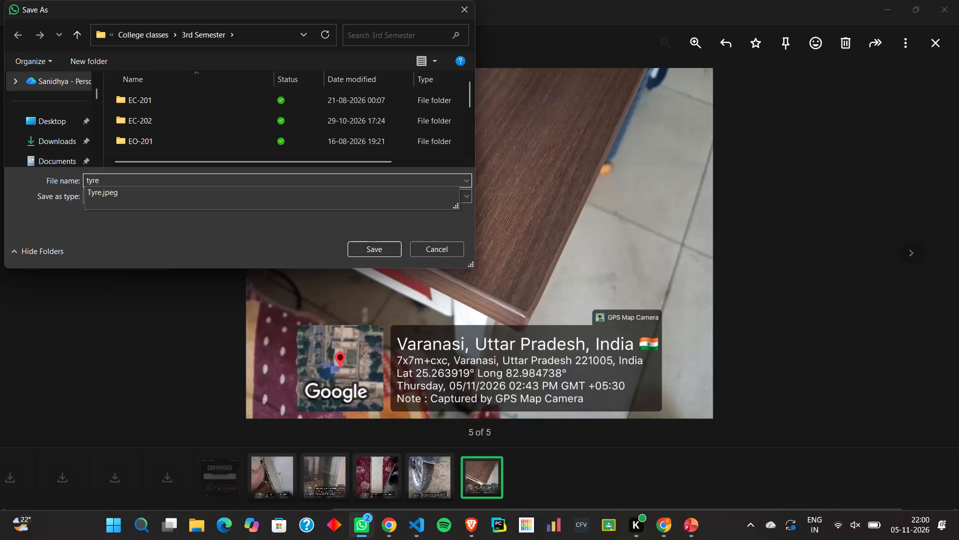
Clear the file name entered for saving the brown wood-grain tabletop photo so a different name can be given.
key(BackSpace)
key(BackSpace)
key(BackSpace)
key(BackSpace)
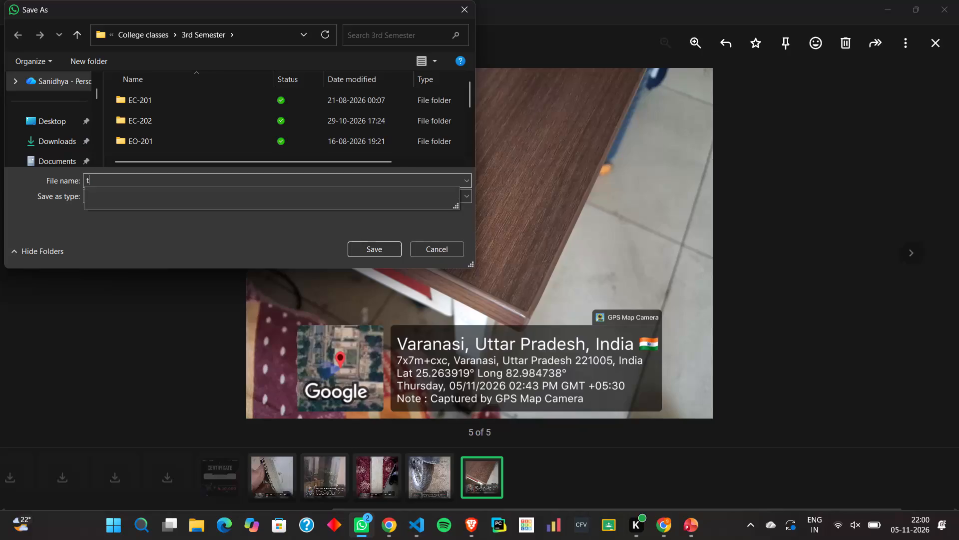
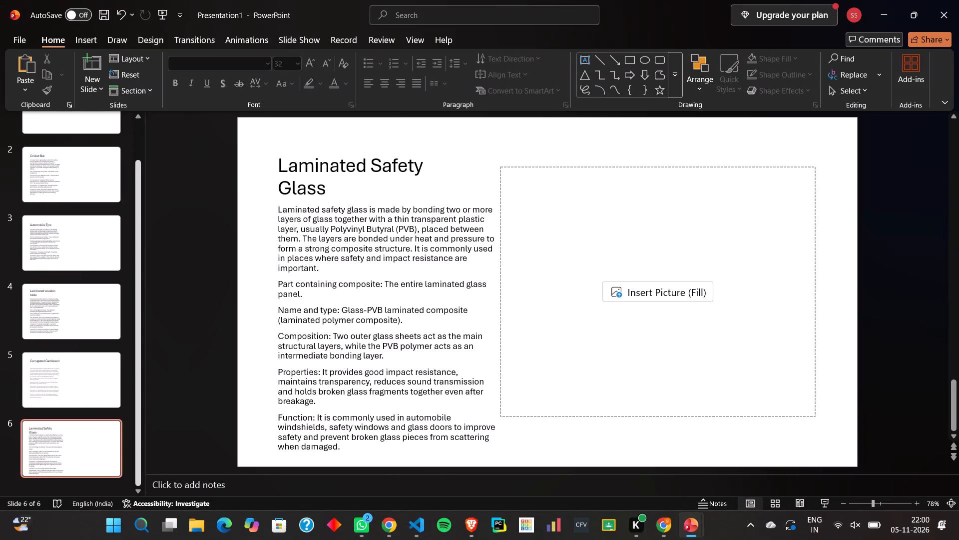
Insert the WhatsApp bat photo from Desktop's College classes > 3rd Semester folder into the picture placeholder on the Cricket Bat slide.
scroll(83, 241, up, 1)
click(100, 168)
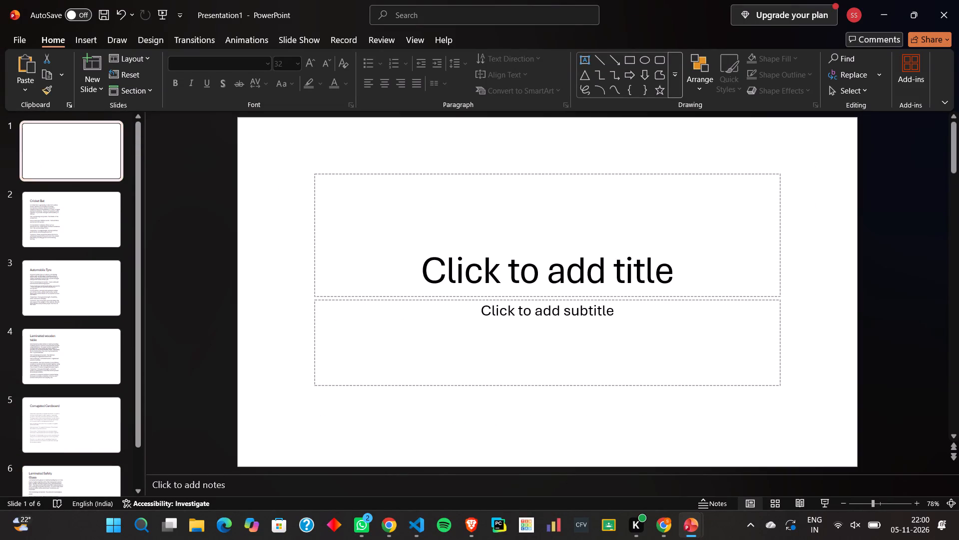
click(98, 218)
click(579, 272)
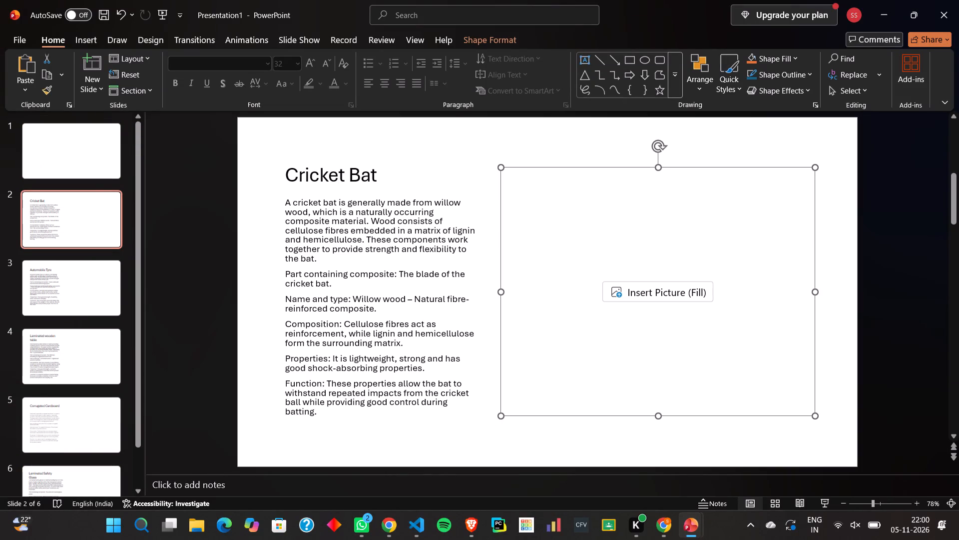
click(647, 289)
click(635, 314)
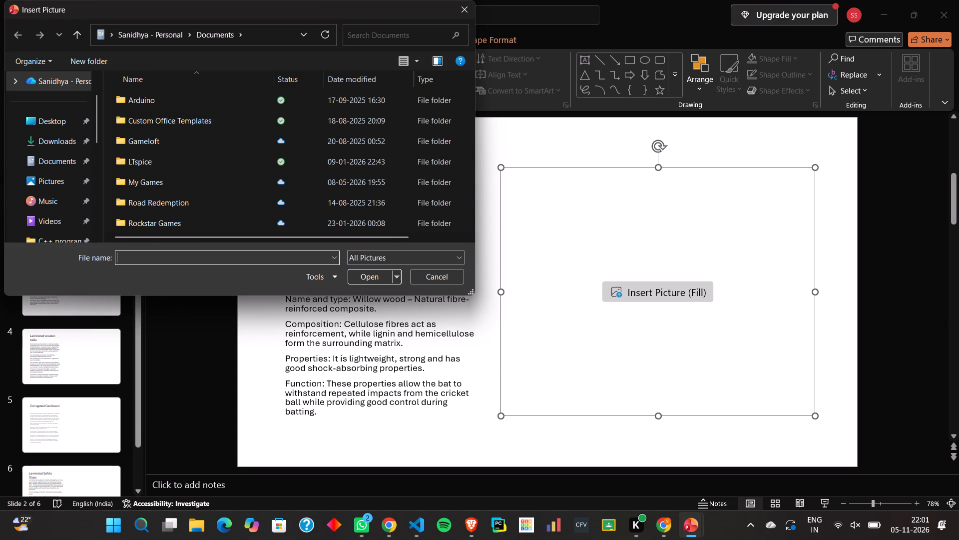
click(65, 144)
scroll(65, 144, down, 1)
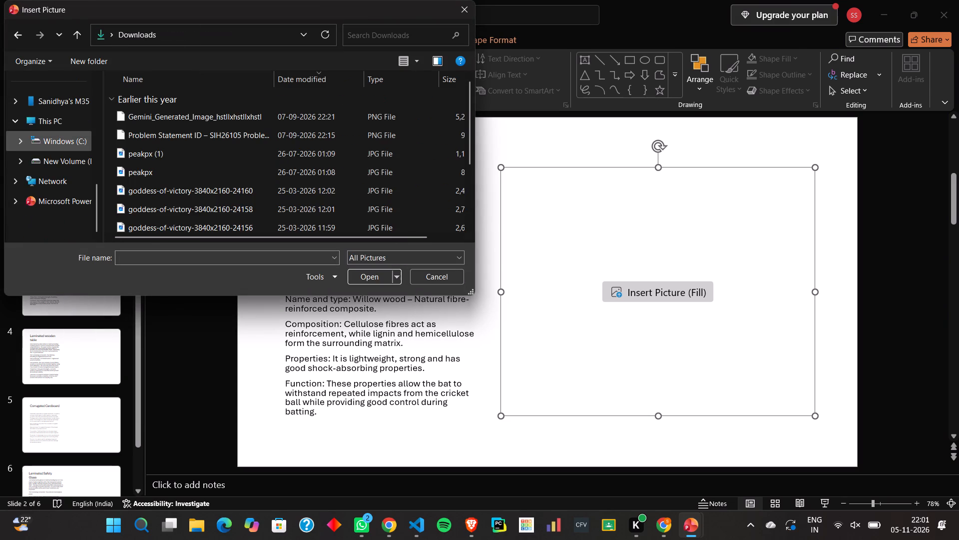
scroll(71, 209, up, 2)
scroll(52, 99, up, 3)
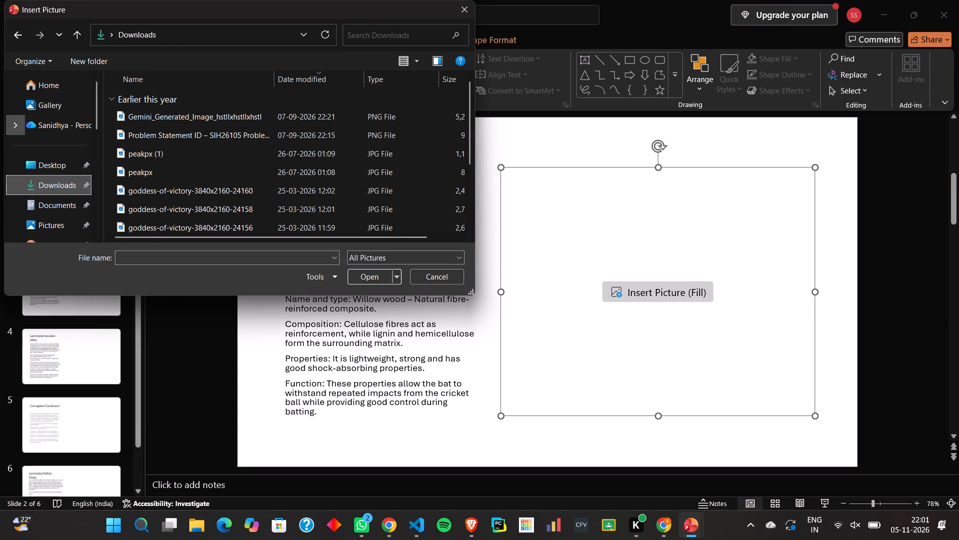
click(60, 166)
double_click(146, 127)
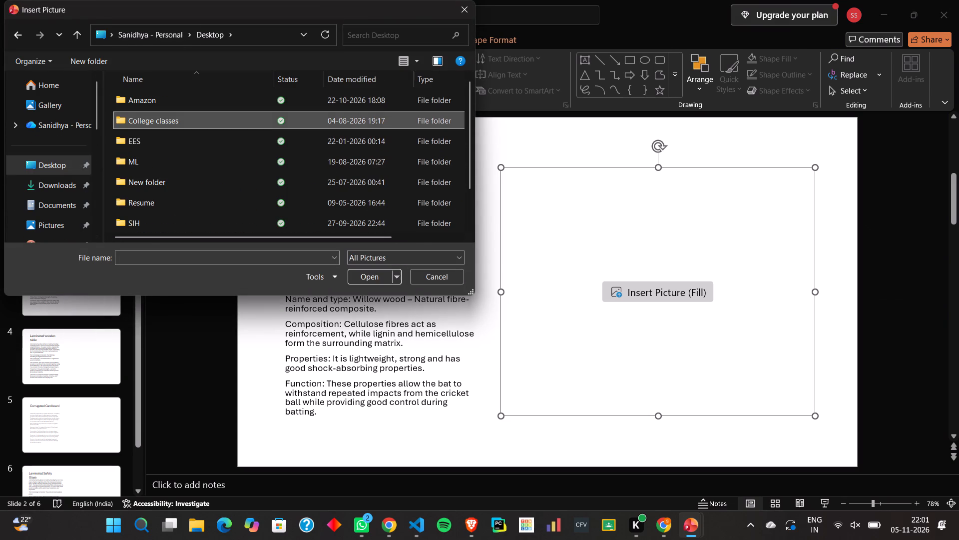
double_click(163, 134)
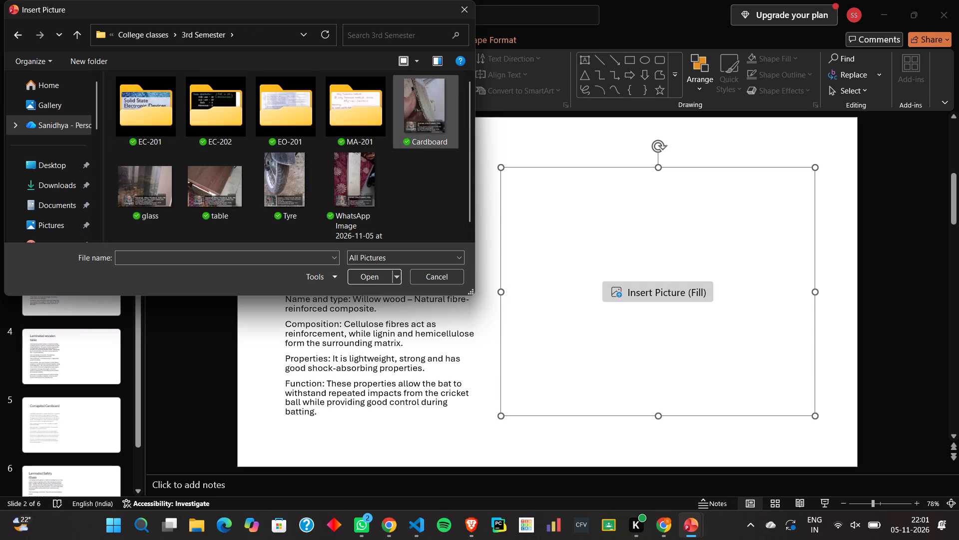
click(347, 195)
click(381, 278)
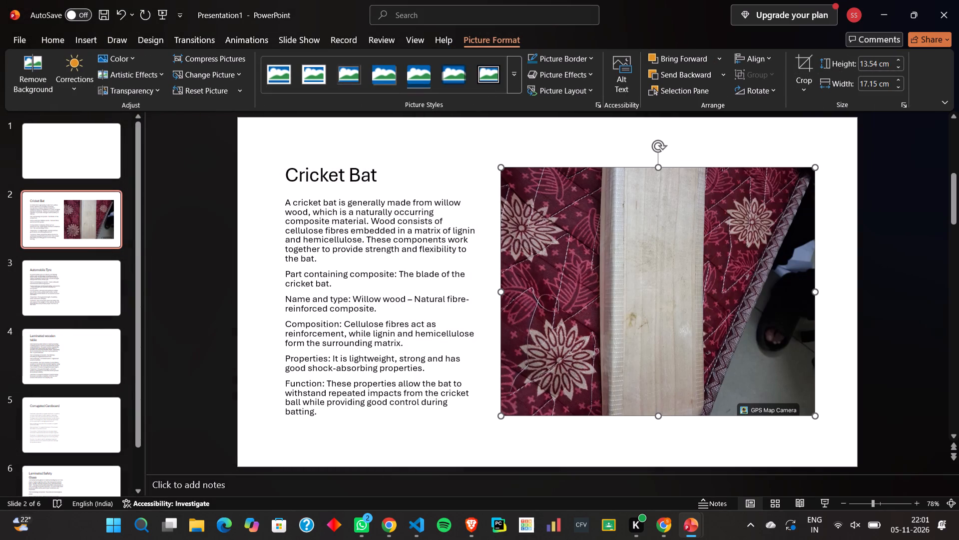
Stretch the bat photo downward to a height of about 15.6 cm, keeping its width.
drag(657, 417, 662, 453)
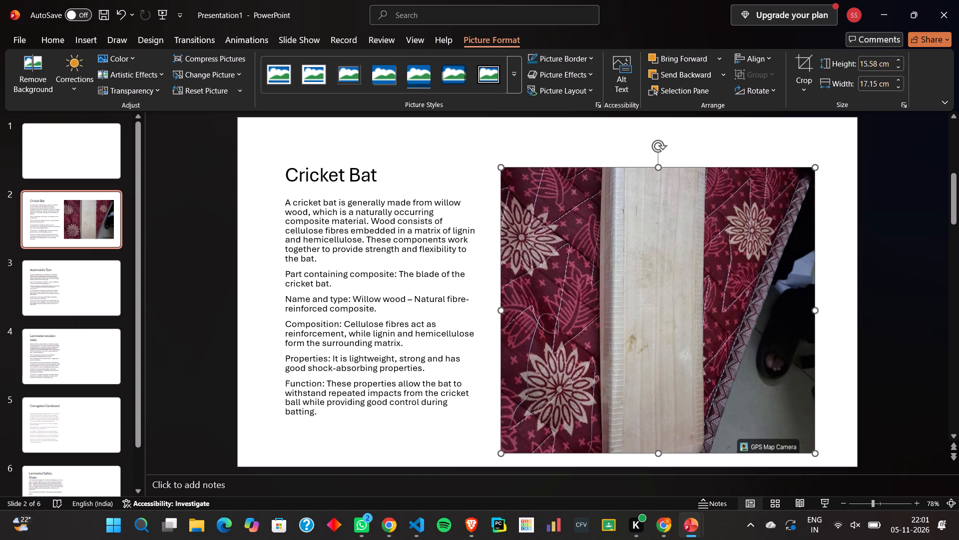
Move the bat photo up nearer the slide's top edge, keeping it beside the description without covering the text.
click(708, 268)
drag(708, 268, 674, 236)
ctrl+scroll(674, 236, down, 1)
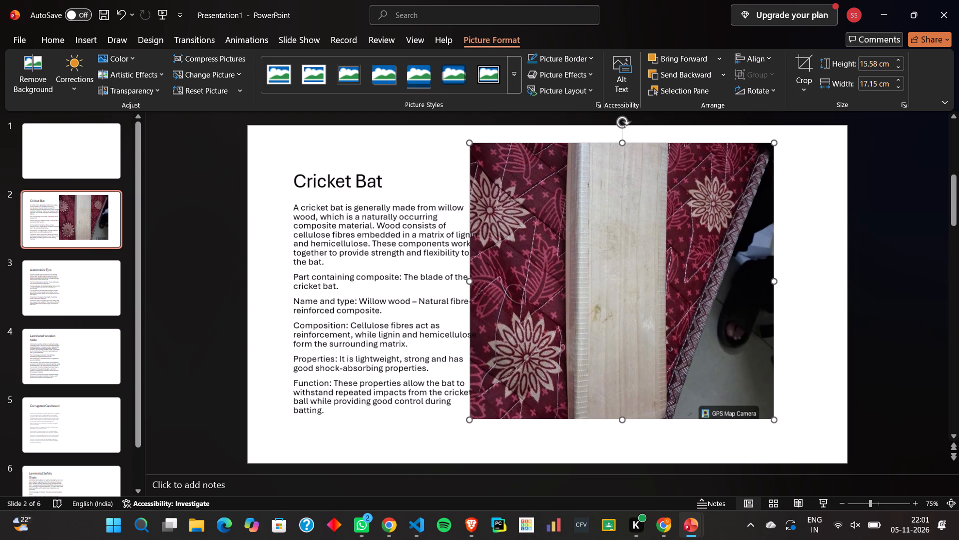
click(644, 251)
ctrl+scroll(644, 251, down, 3)
ctrl+scroll(644, 251, up, 4)
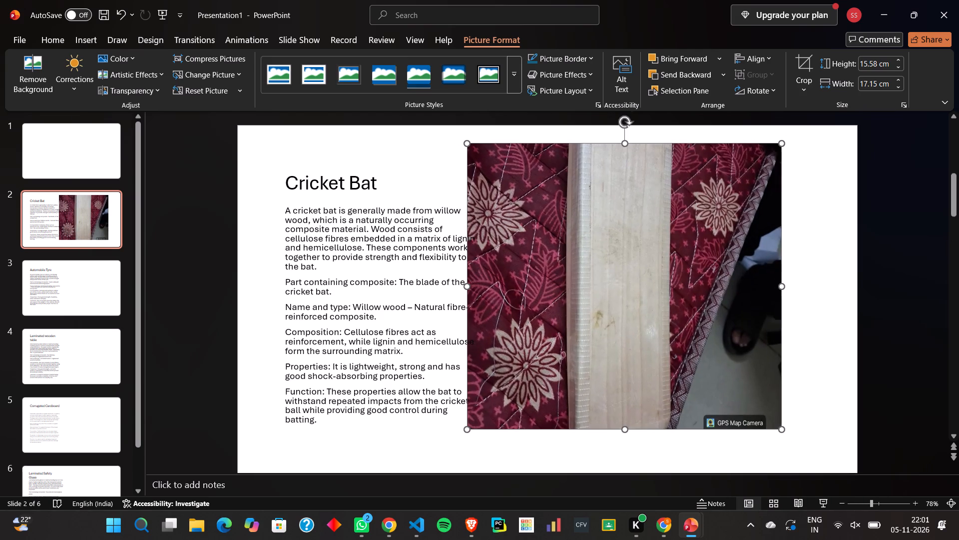
click(644, 251)
drag(691, 264, 728, 266)
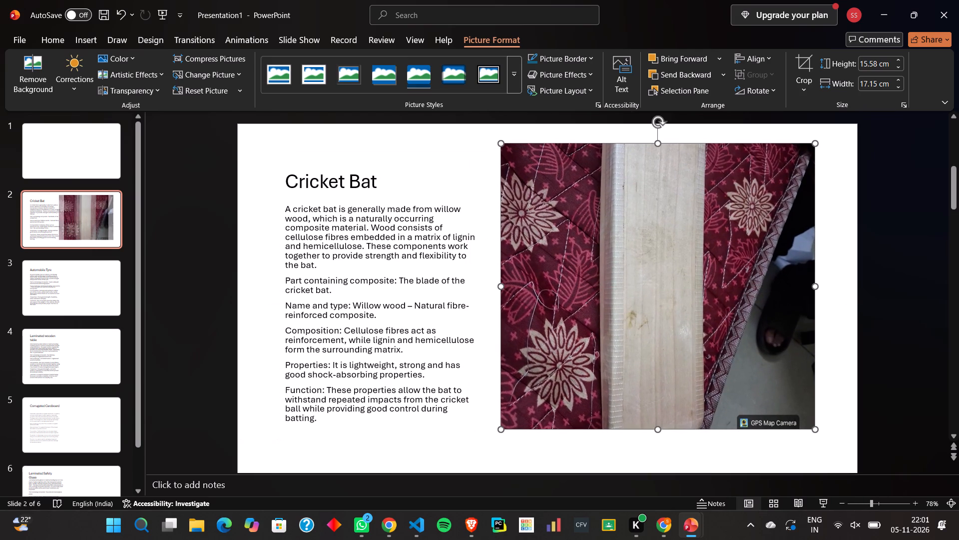
Bring up the available editing options for the bat photo on the Cricket Bat slide.
right_click(728, 266)
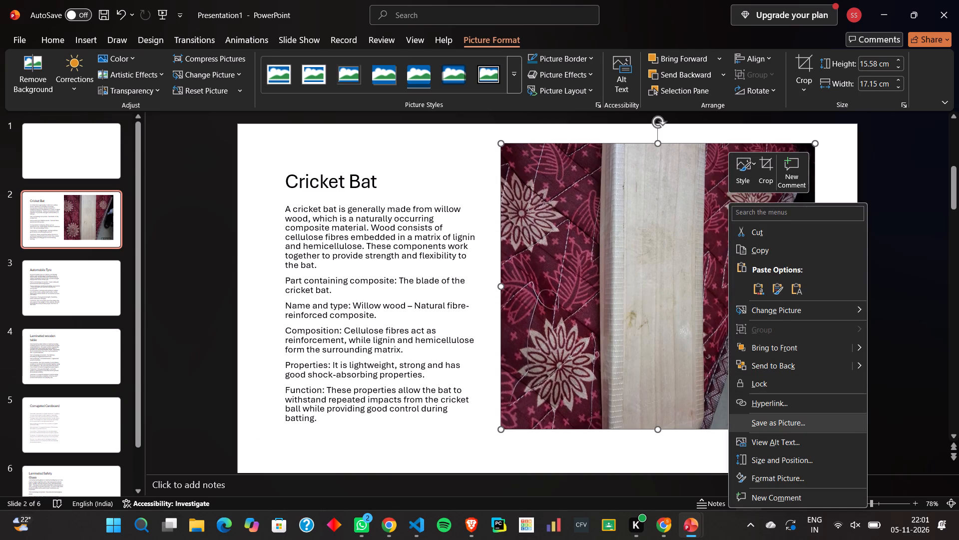
Open the size and position settings of the Cricket Bat picture on slide 2 and look through the picture's available options.
click(789, 453)
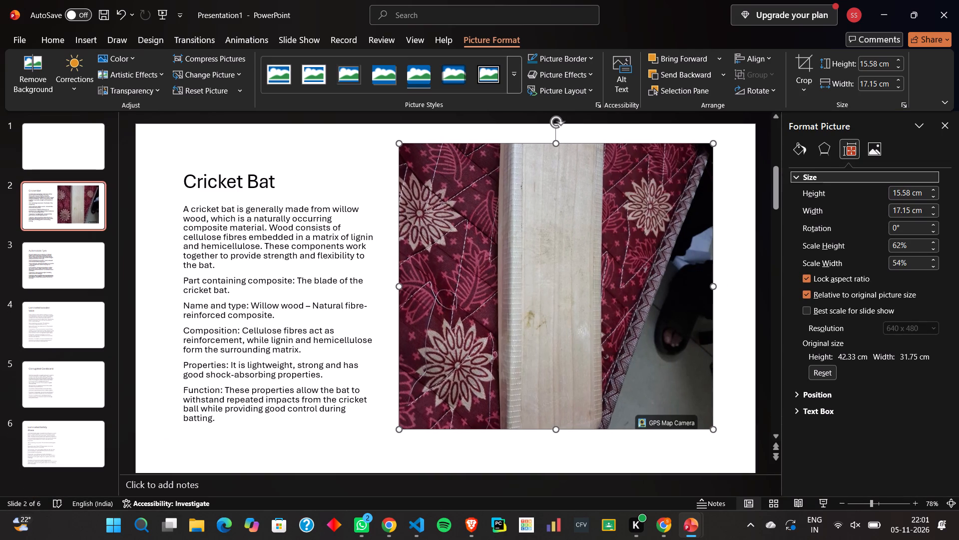
click(692, 171)
right_click(692, 171)
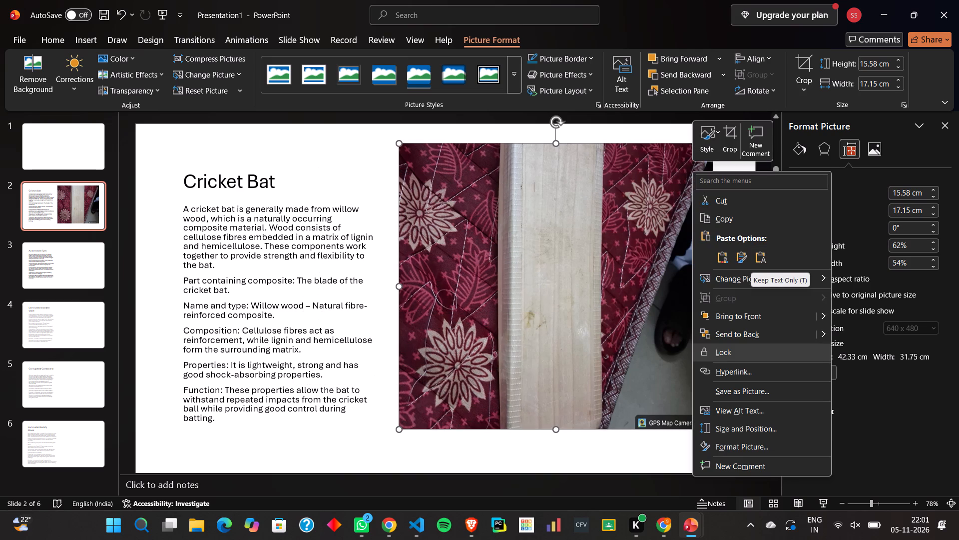
Delete the Cricket Bat picture from slide 2, select the empty picture placeholder and close the formatting pane.
click(673, 375)
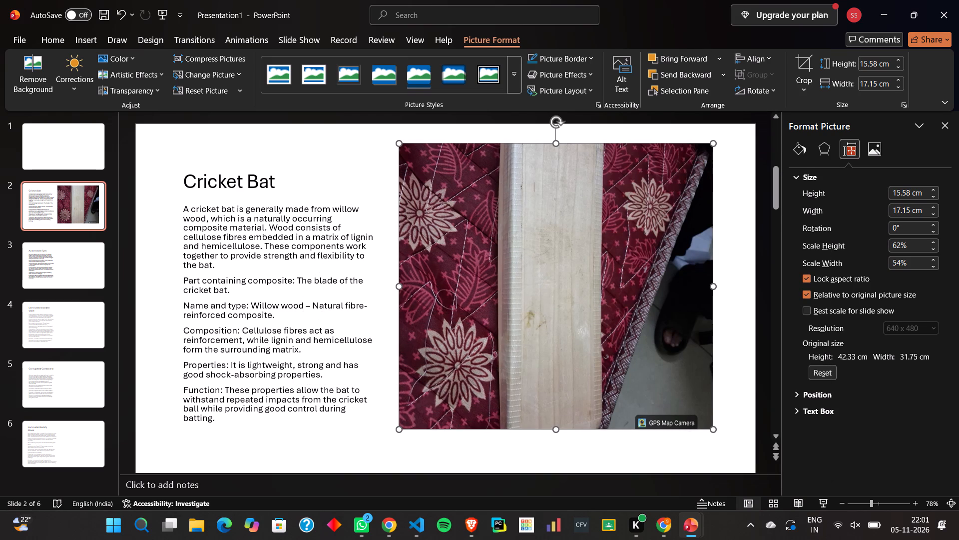
key(Delete)
click(608, 320)
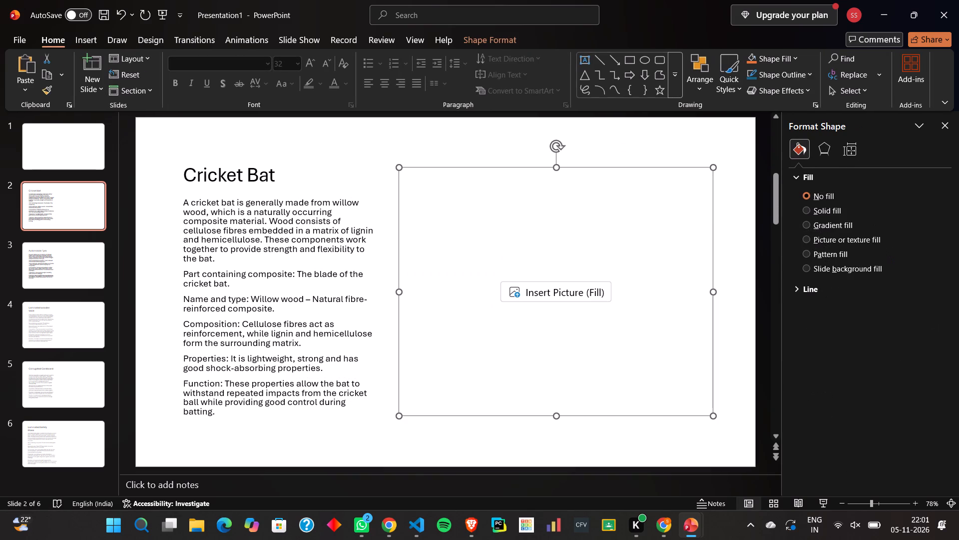
click(951, 133)
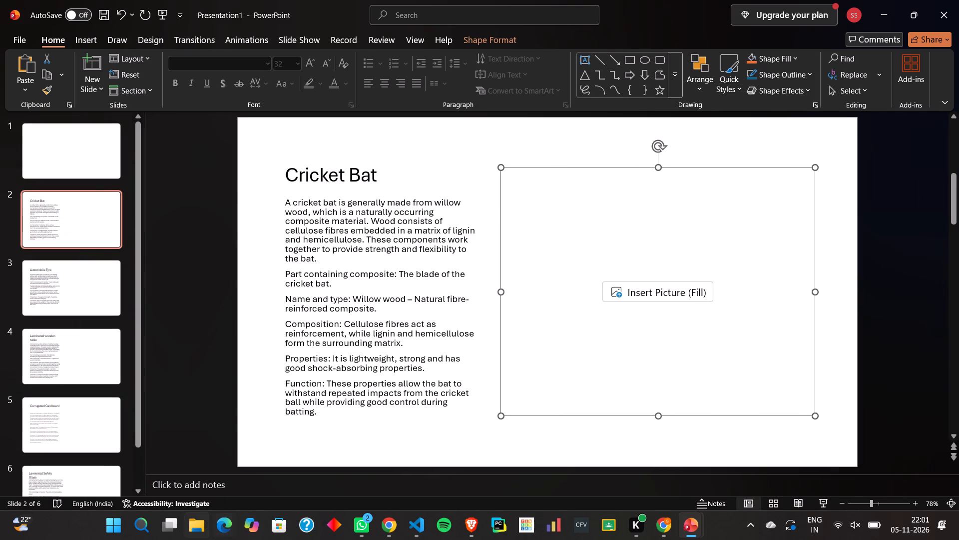
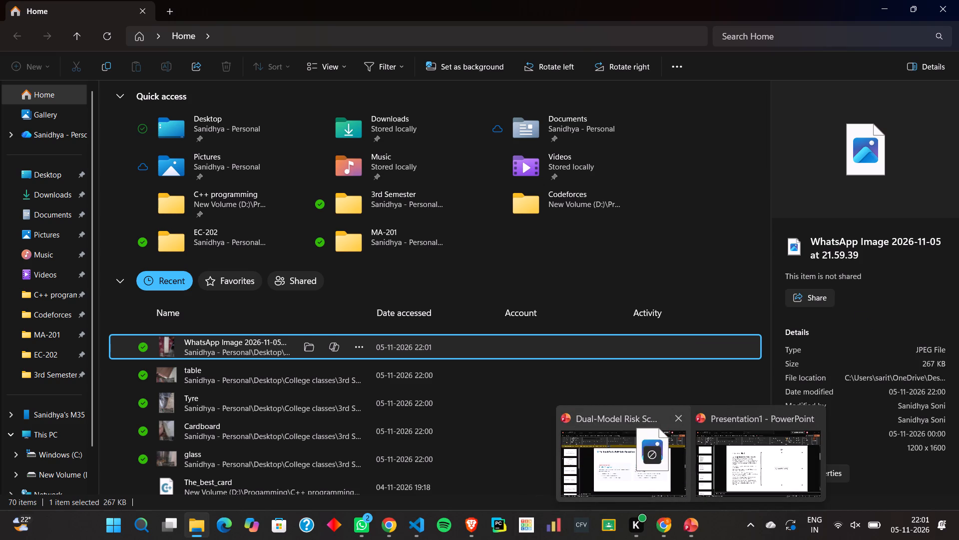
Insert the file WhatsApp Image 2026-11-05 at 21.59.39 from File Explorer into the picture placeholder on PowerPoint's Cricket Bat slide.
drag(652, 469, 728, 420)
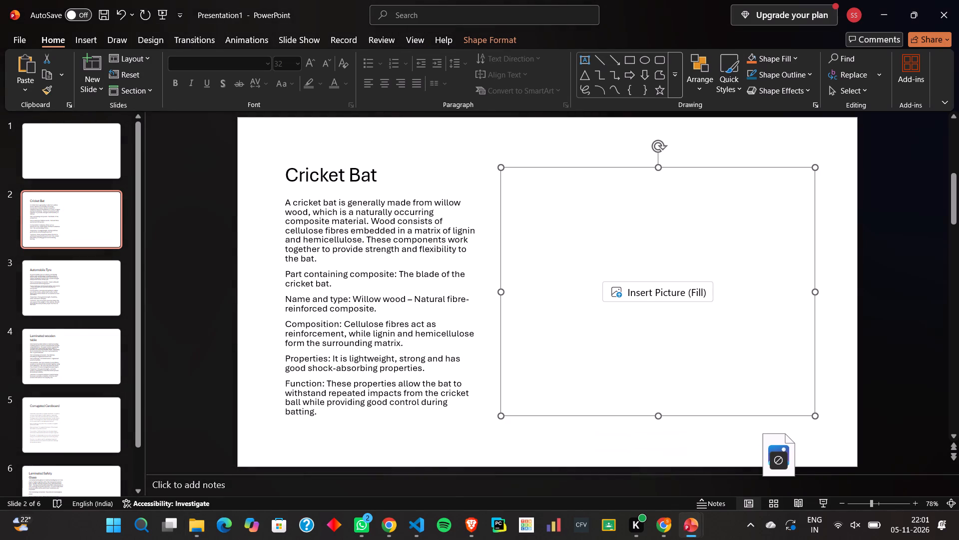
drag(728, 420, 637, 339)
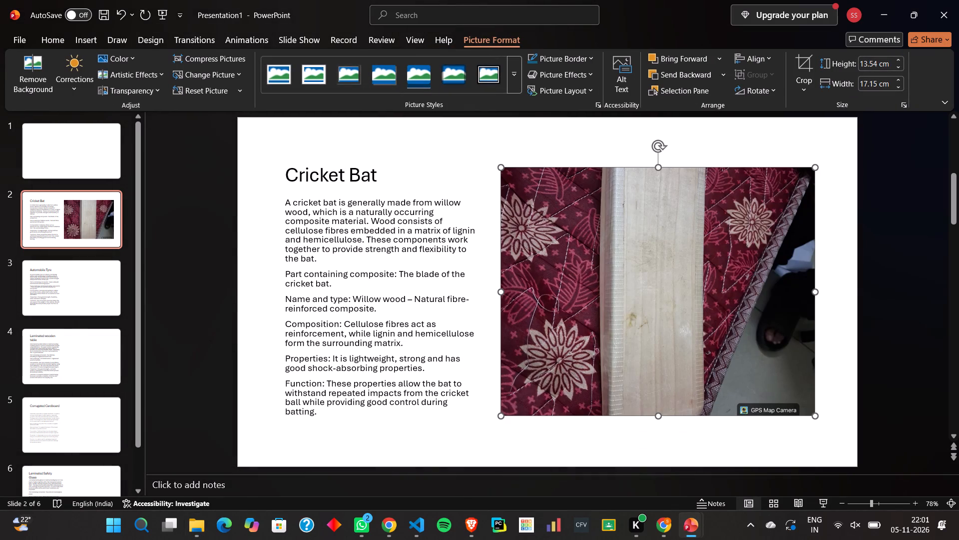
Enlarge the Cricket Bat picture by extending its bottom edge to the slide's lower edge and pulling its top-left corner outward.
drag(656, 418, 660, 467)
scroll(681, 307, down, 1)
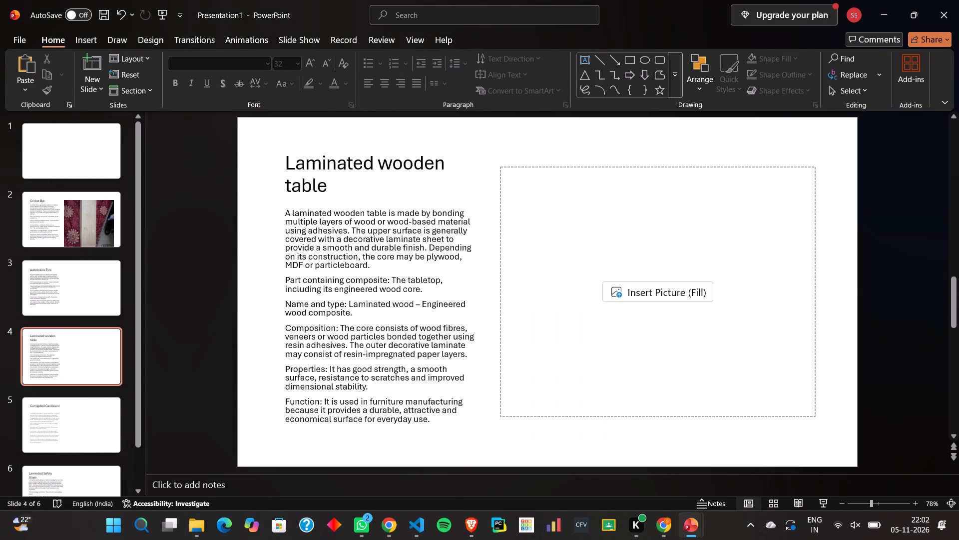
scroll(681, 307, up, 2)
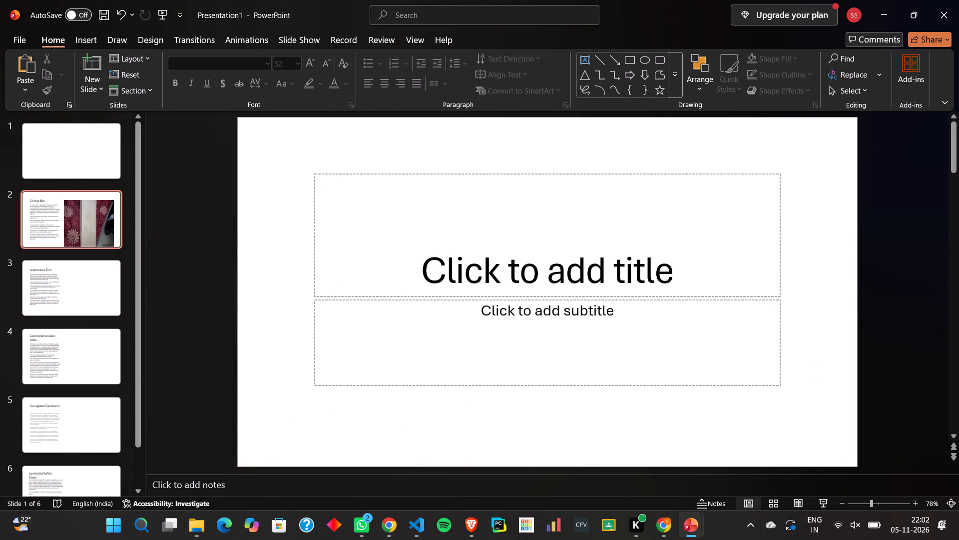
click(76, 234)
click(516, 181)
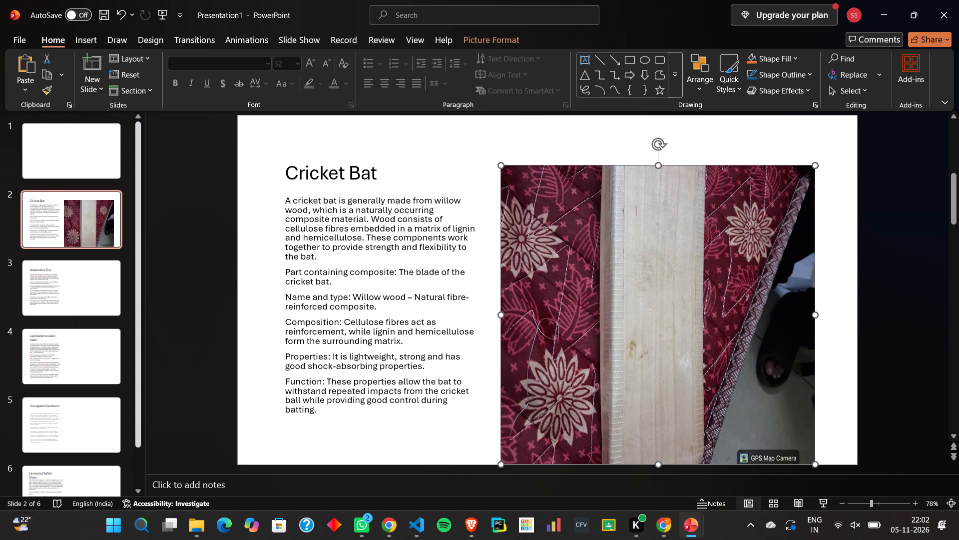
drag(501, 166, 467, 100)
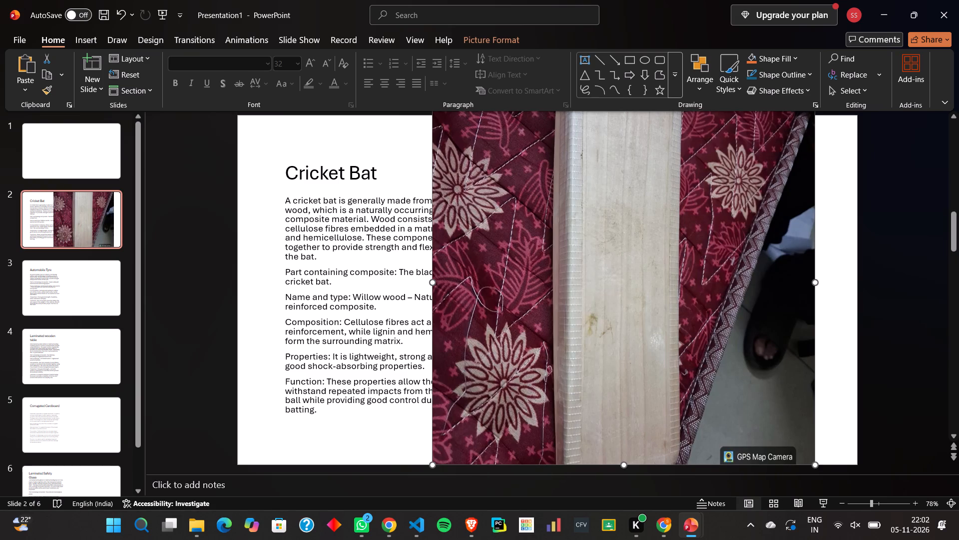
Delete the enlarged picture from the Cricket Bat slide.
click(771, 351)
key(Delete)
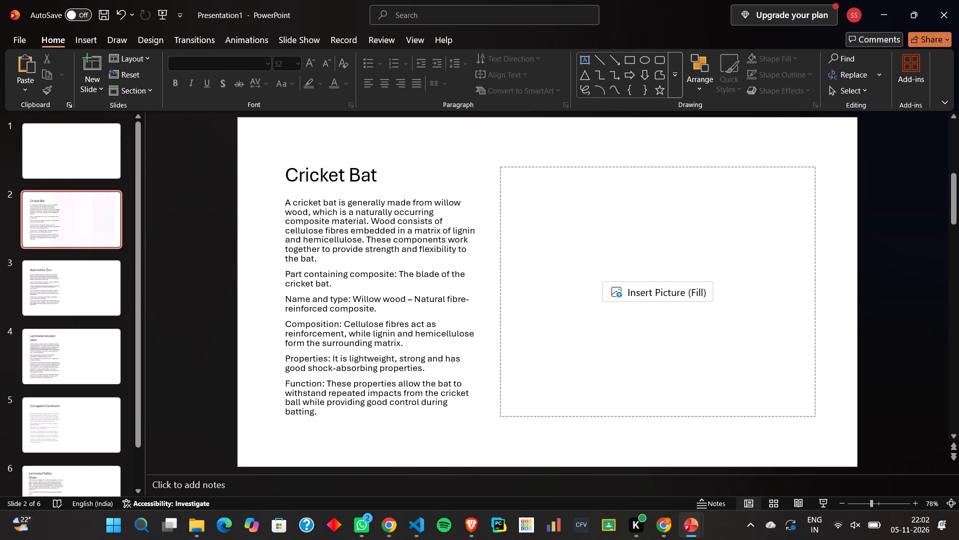
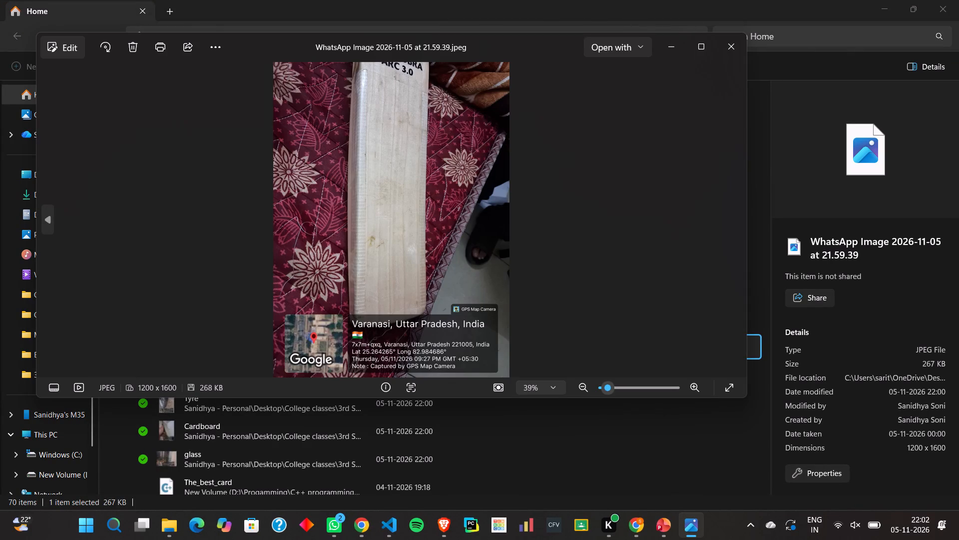
Crop the top of the cricket bat photo down to about 1200 x 1044 pixels and save it over the original file.
click(80, 45)
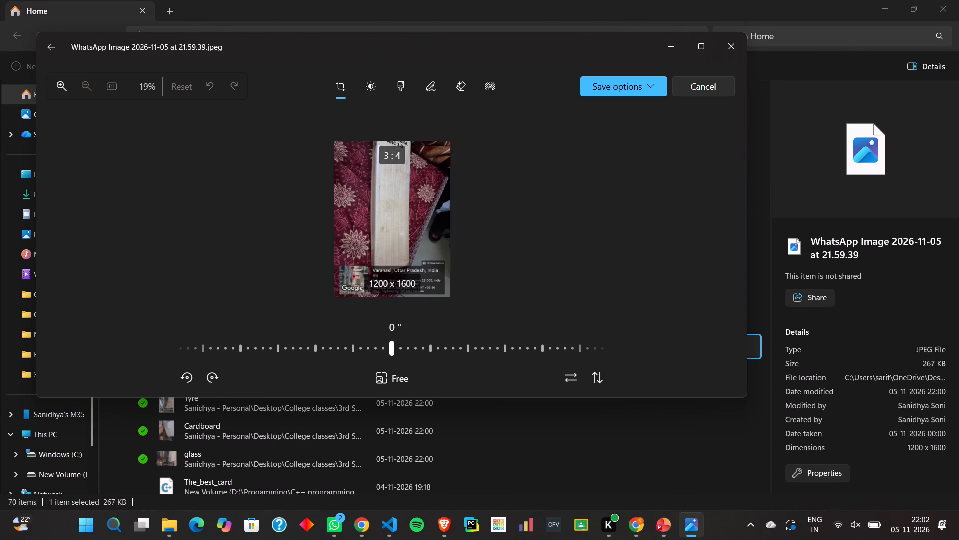
drag(390, 143, 390, 144)
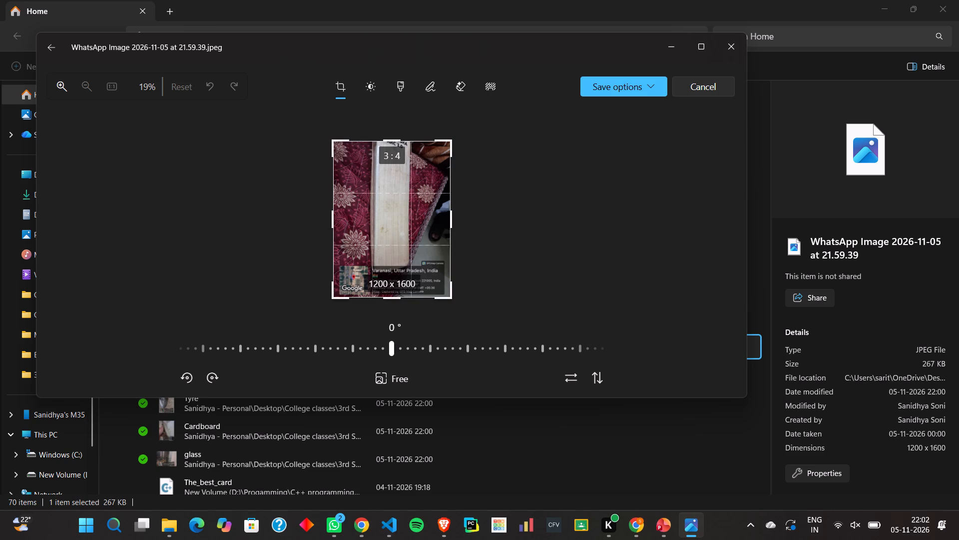
drag(390, 144, 393, 197)
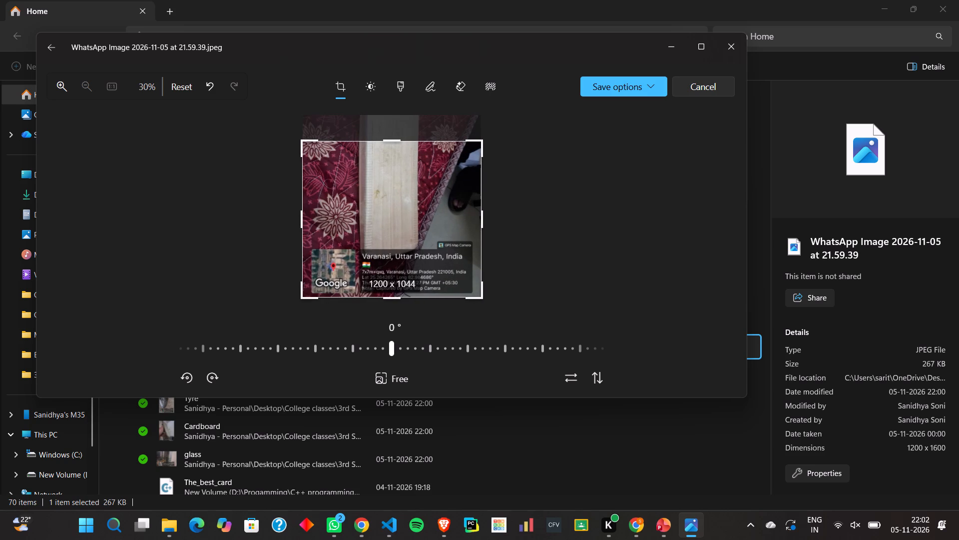
click(605, 87)
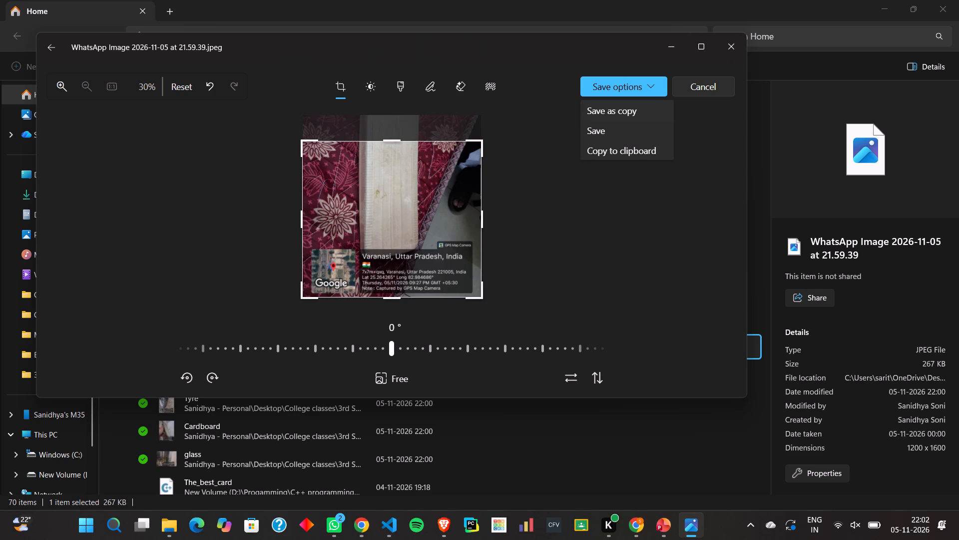
click(606, 128)
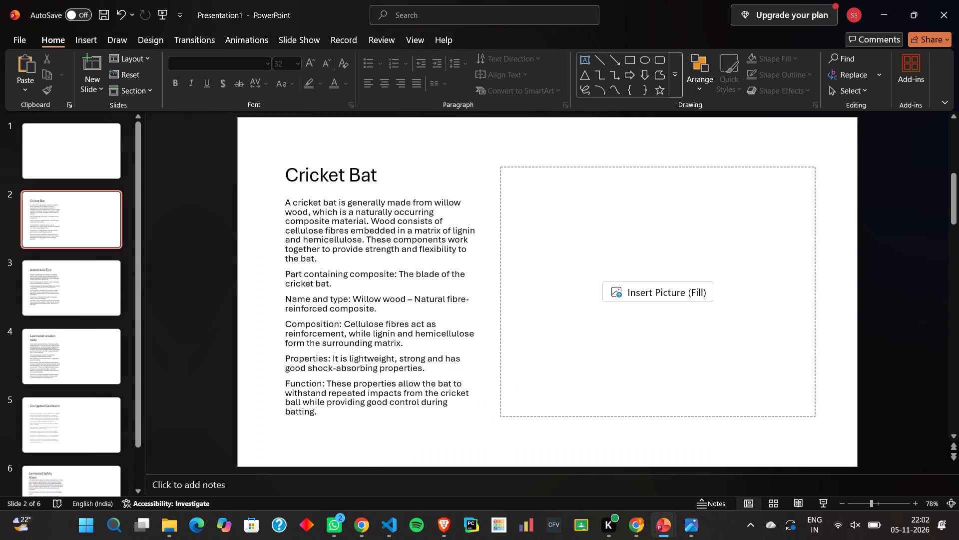
Fill the picture placeholder on the Cricket Bat slide with the WhatsApp image of the bat from the 3rd Semester folder.
click(647, 294)
click(655, 315)
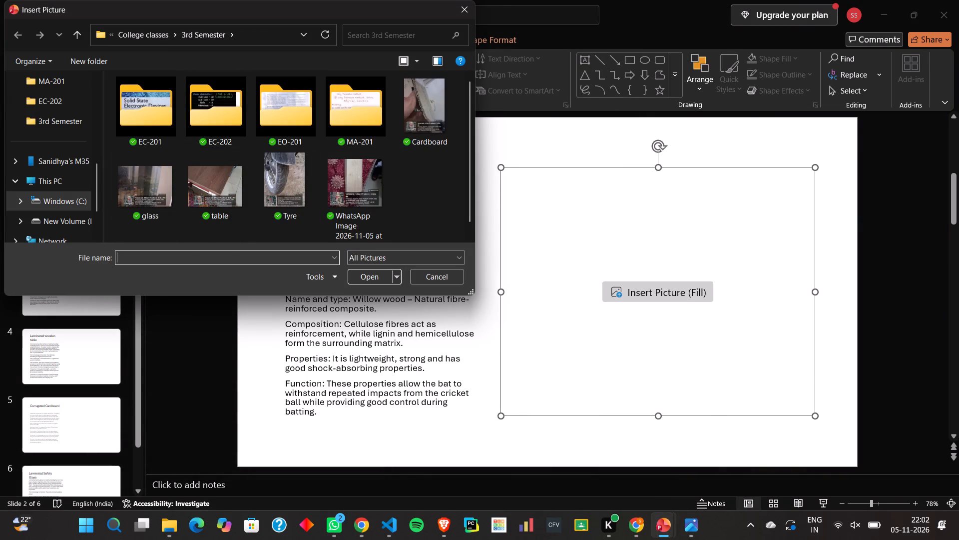
click(346, 183)
click(377, 280)
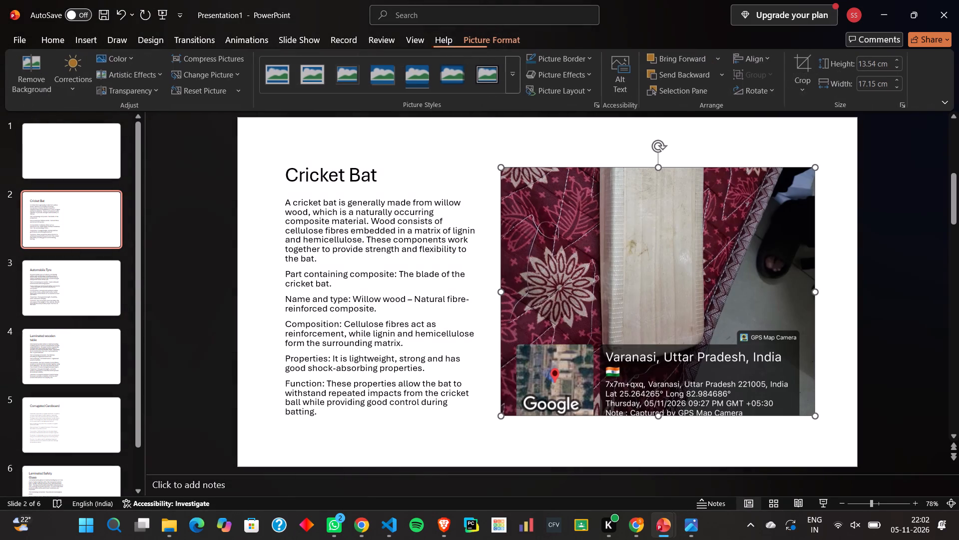
click(855, 338)
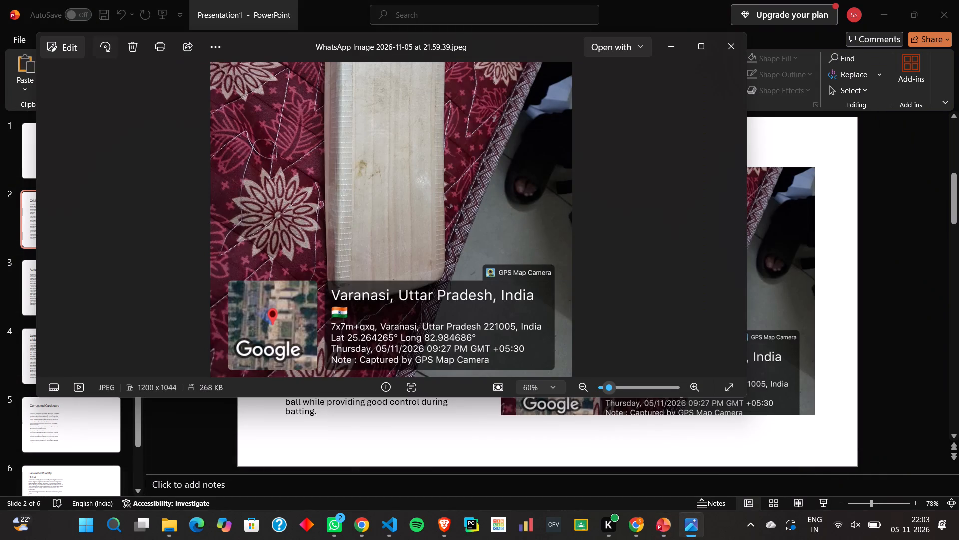
Close the cricket bat photo and open the table image from the recent files in Photos.
scroll(207, 103, right, 8)
click(740, 45)
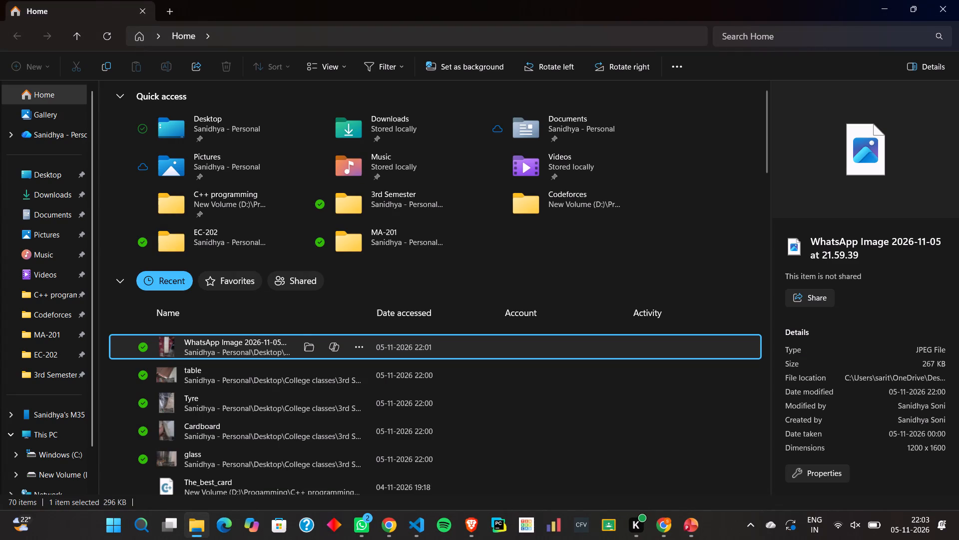
double_click(221, 377)
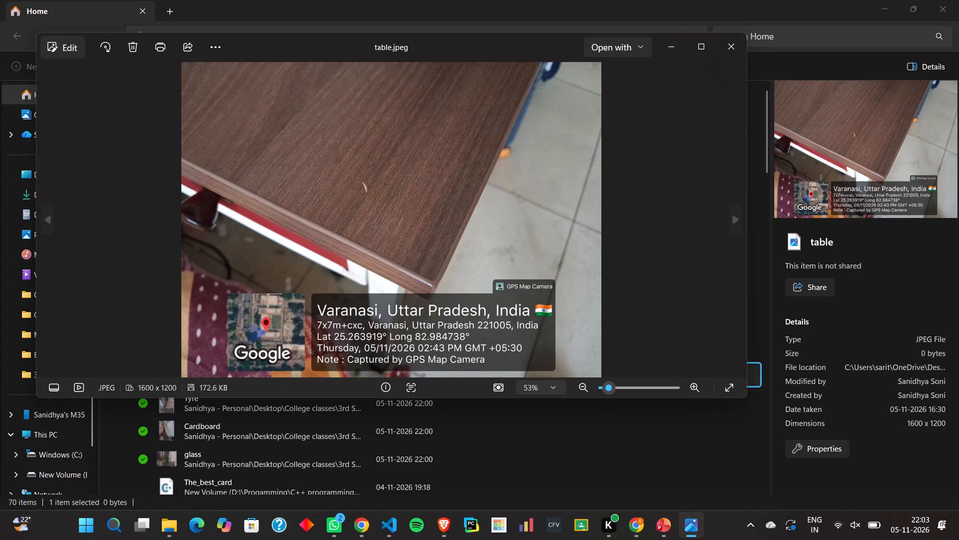
click(674, 53)
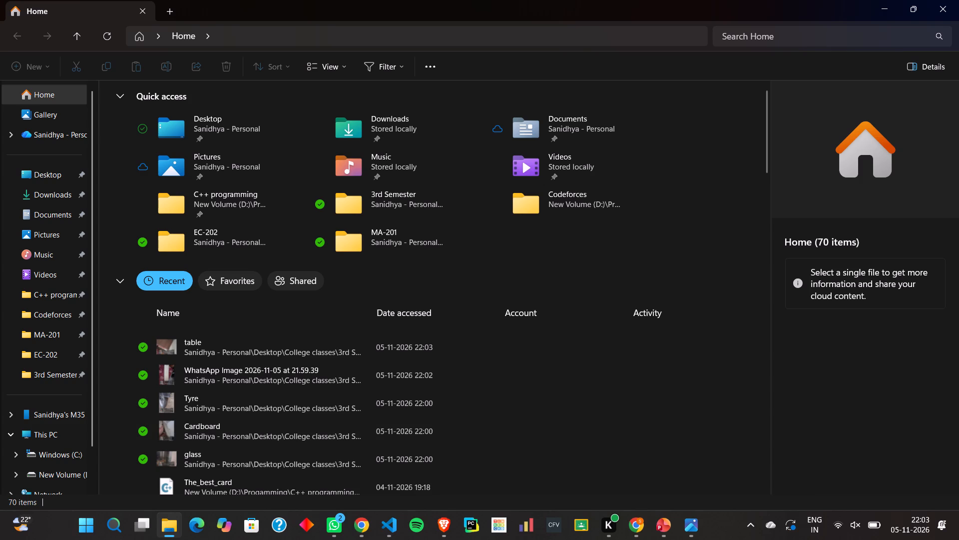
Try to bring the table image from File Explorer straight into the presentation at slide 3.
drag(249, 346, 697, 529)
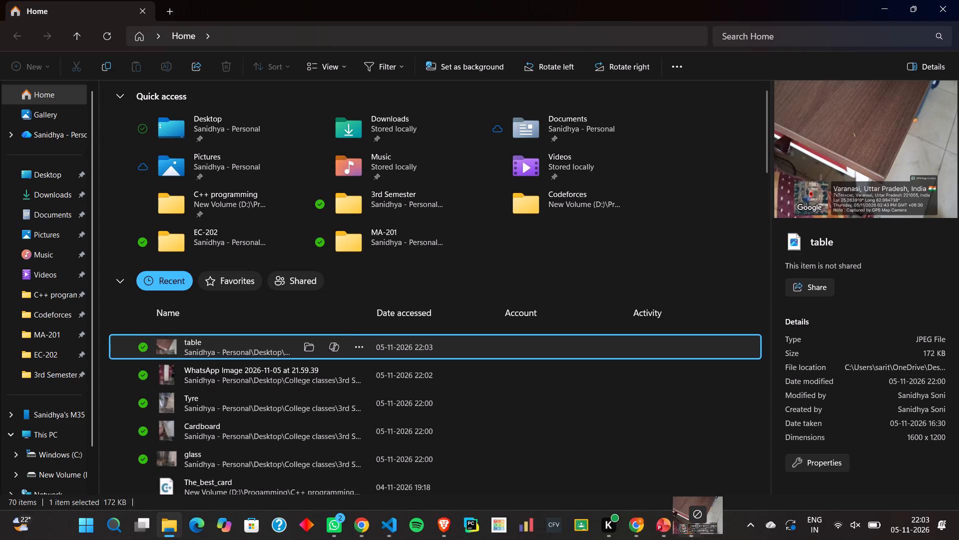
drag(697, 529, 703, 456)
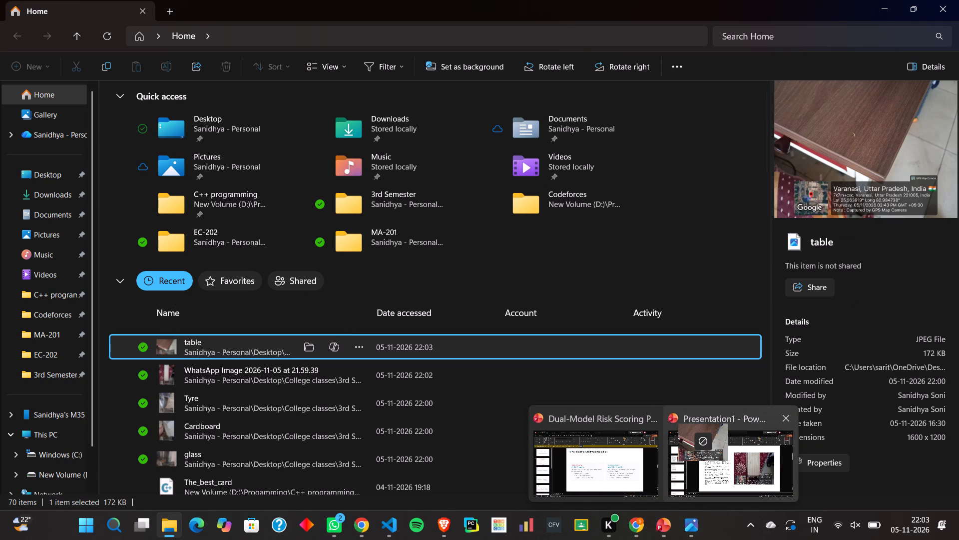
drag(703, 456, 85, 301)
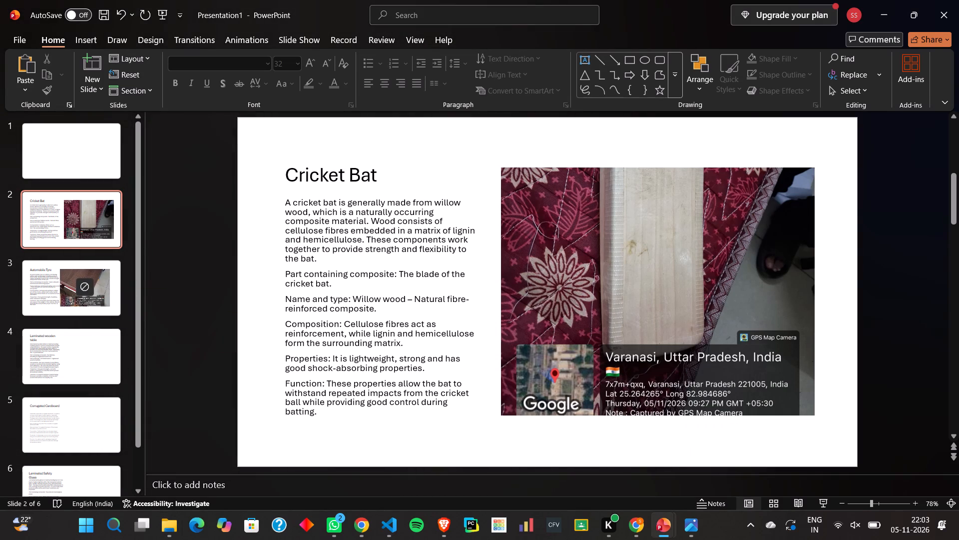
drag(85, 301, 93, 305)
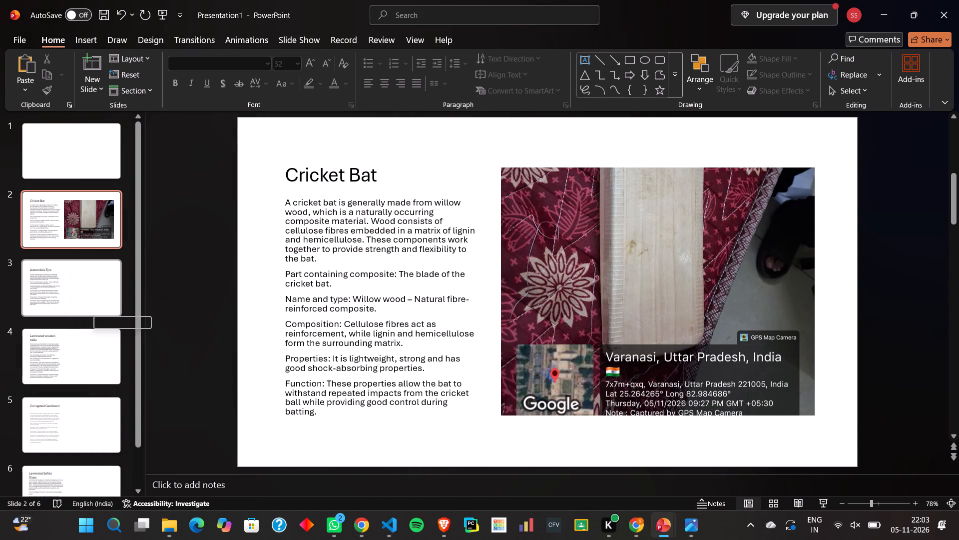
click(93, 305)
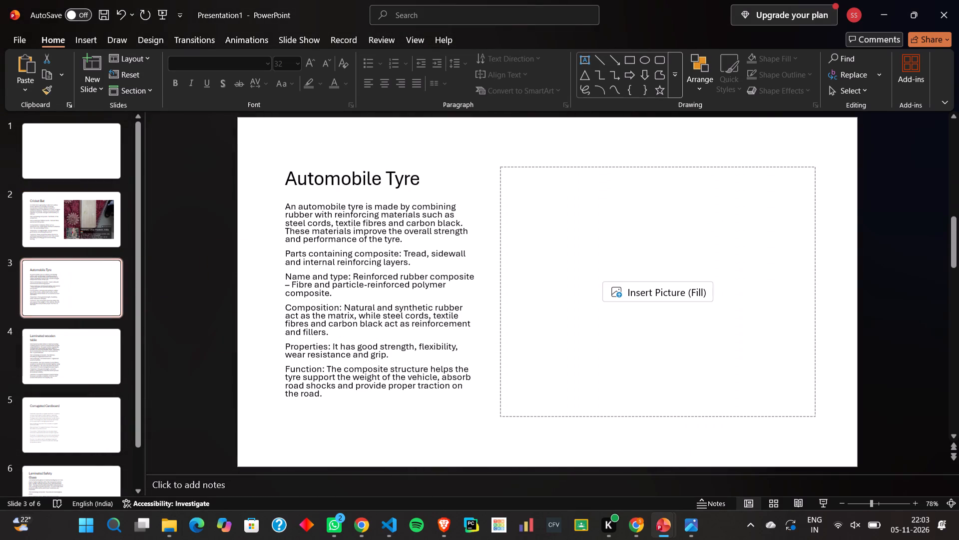
Copy the table photo from Photos and paste it into the picture placeholder on the Laminated wooden table slide.
click(76, 360)
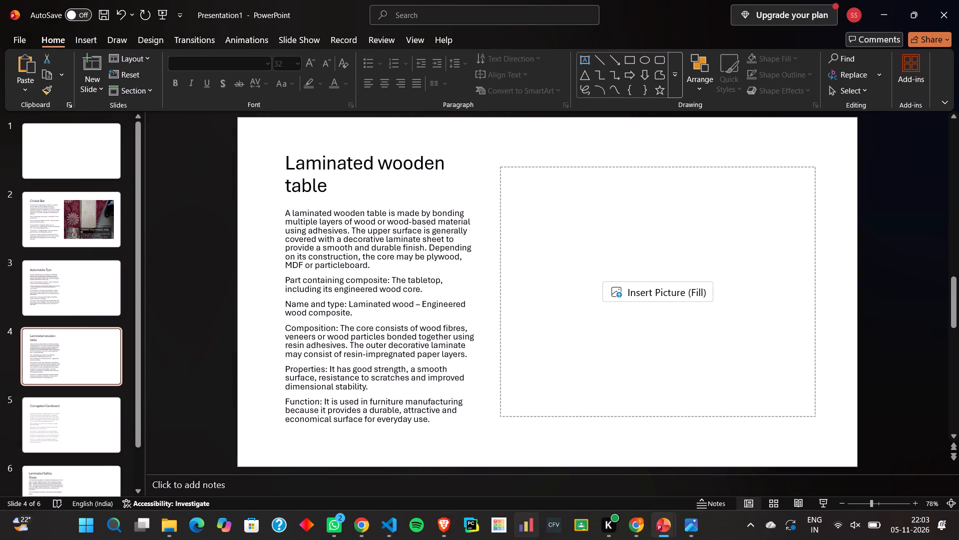
click(697, 525)
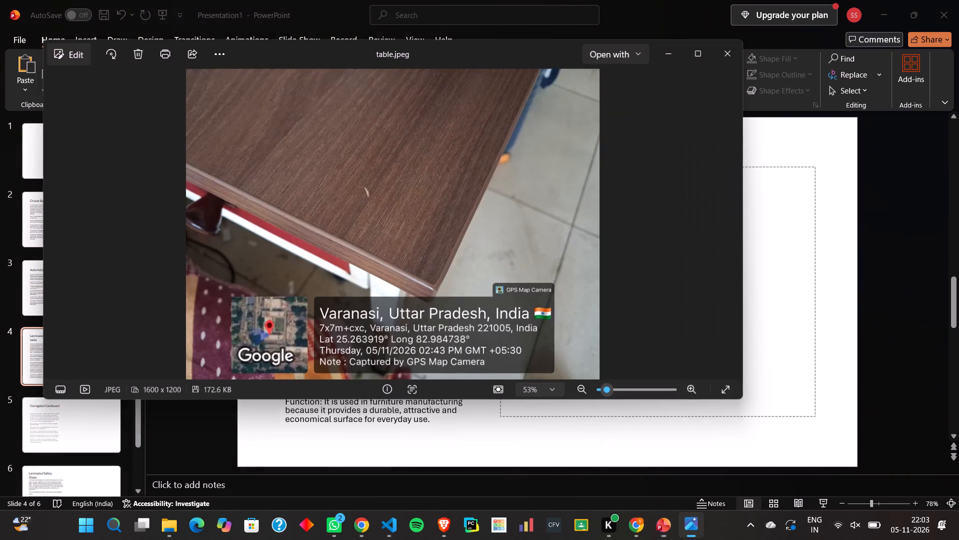
right_click(378, 246)
click(403, 268)
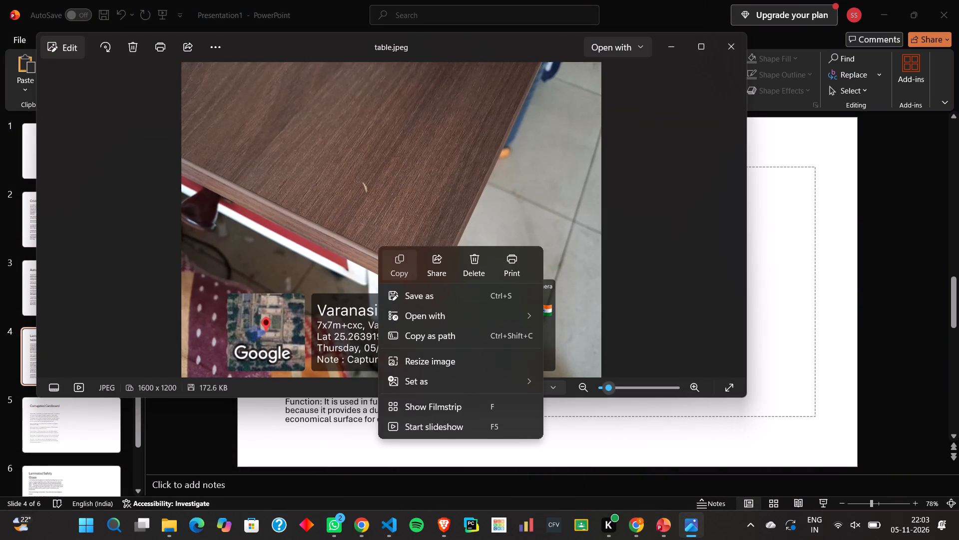
click(785, 238)
right_click(785, 238)
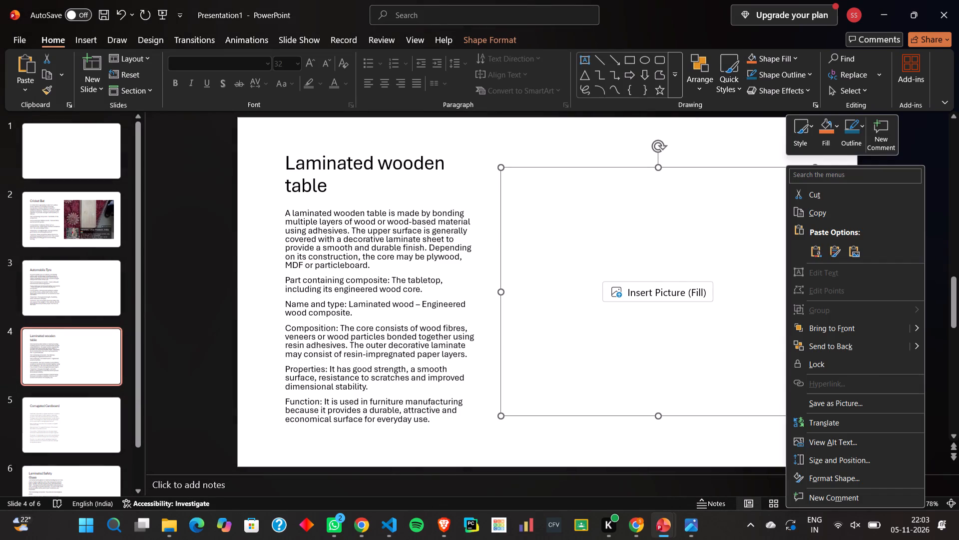
click(817, 252)
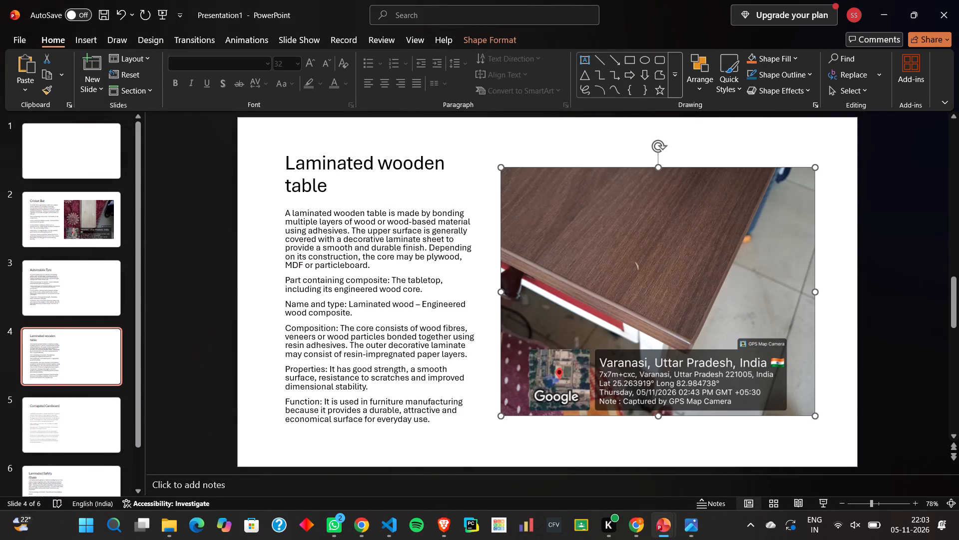
click(903, 220)
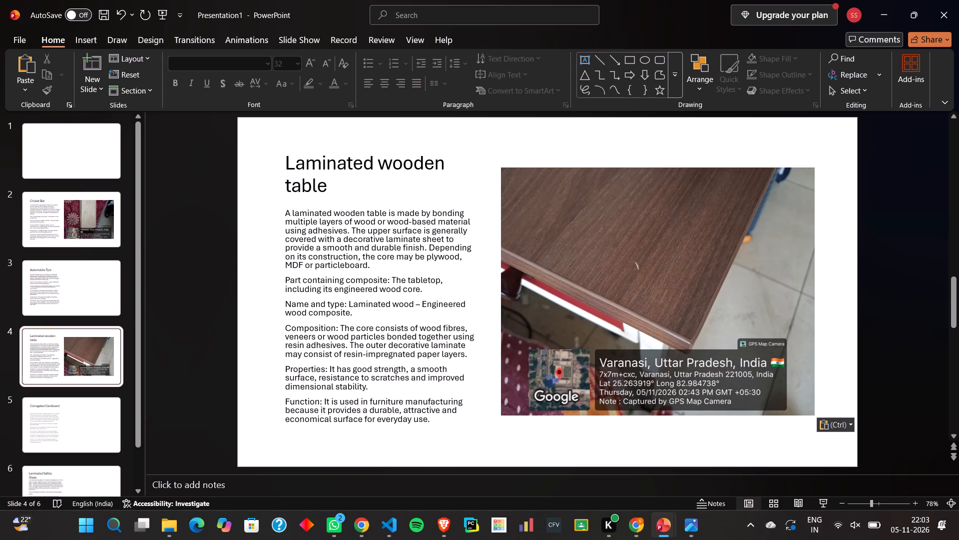
Go to the Automobile Tyre slide, close the table photo, and open the Tyre image from the recent files.
click(85, 294)
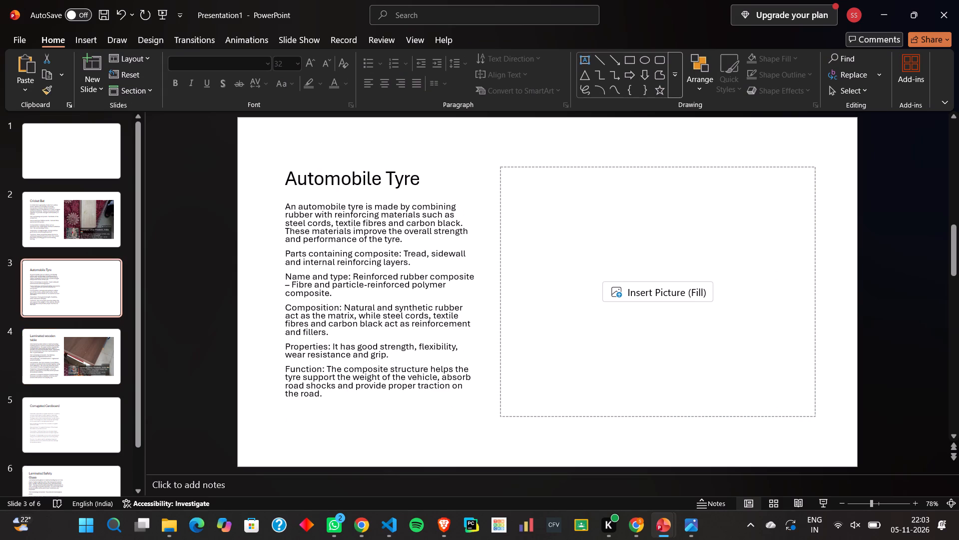
right_click(450, 316)
click(665, 343)
click(665, 343)
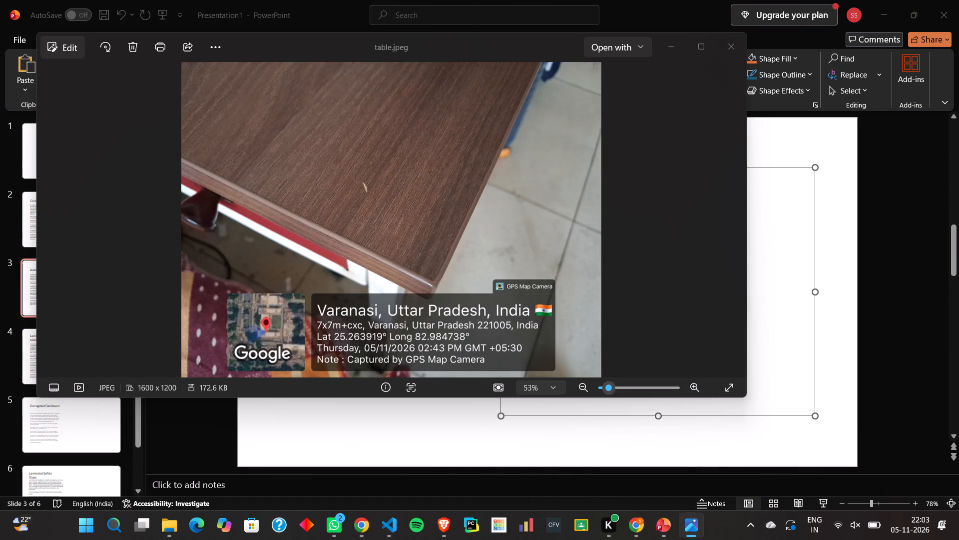
click(718, 41)
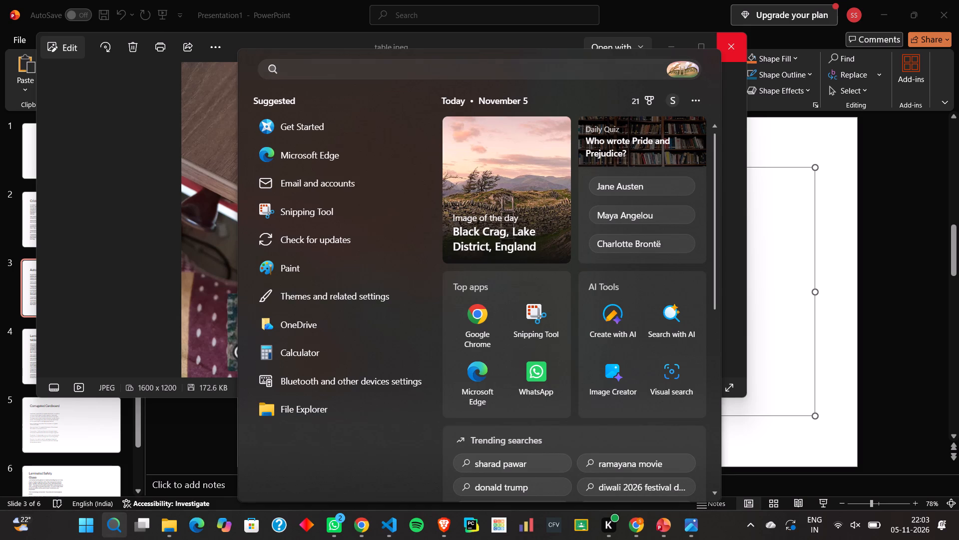
click(738, 44)
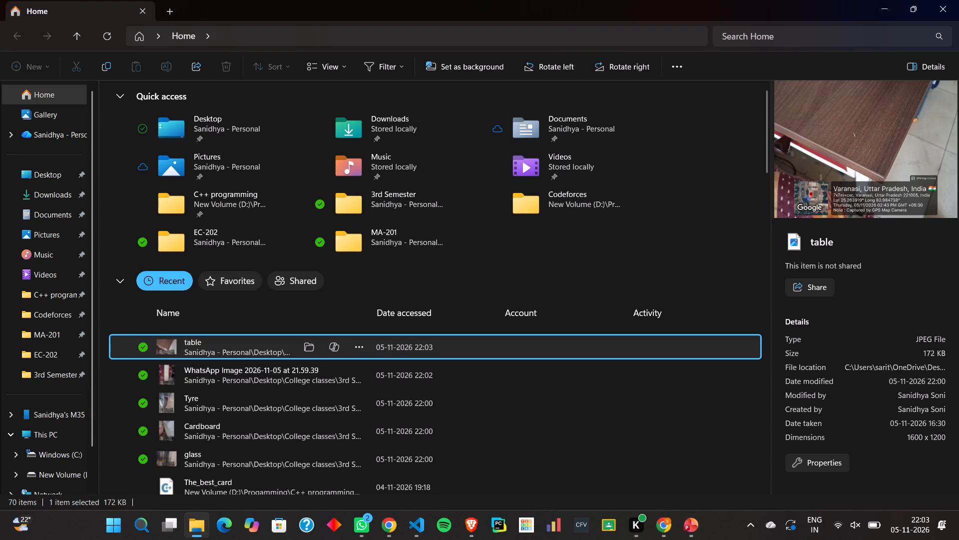
double_click(200, 406)
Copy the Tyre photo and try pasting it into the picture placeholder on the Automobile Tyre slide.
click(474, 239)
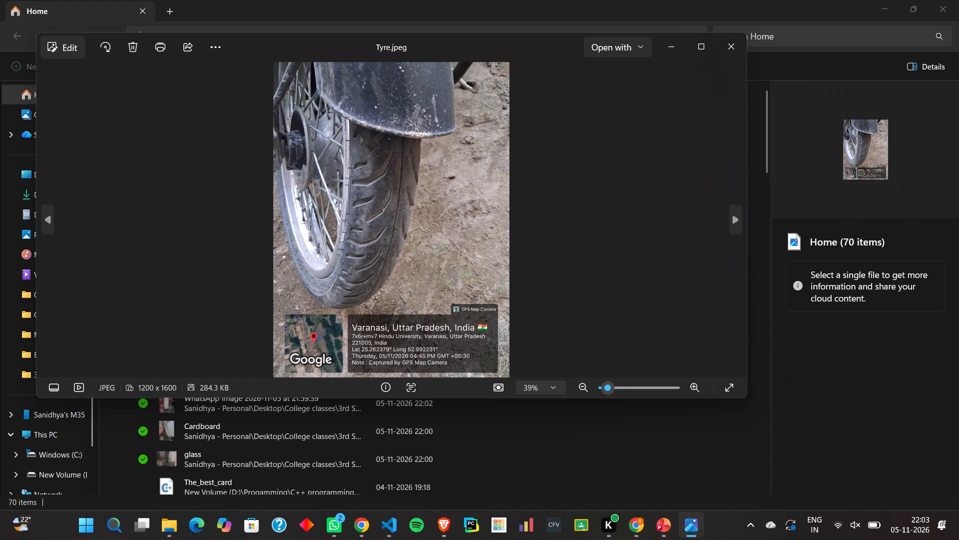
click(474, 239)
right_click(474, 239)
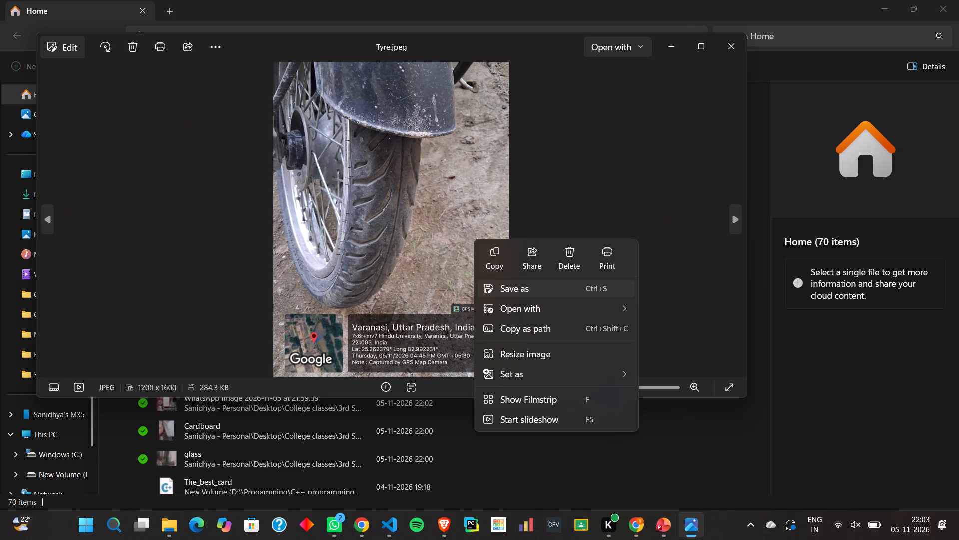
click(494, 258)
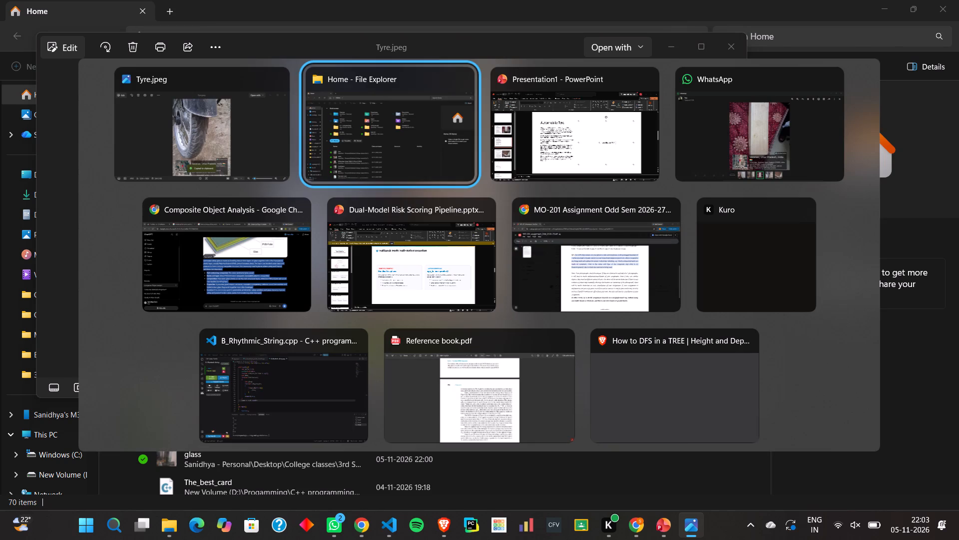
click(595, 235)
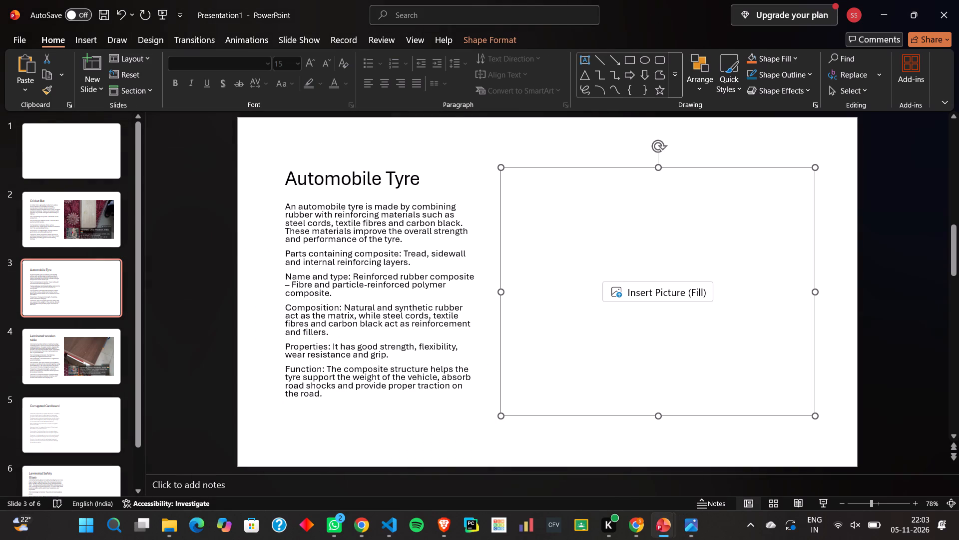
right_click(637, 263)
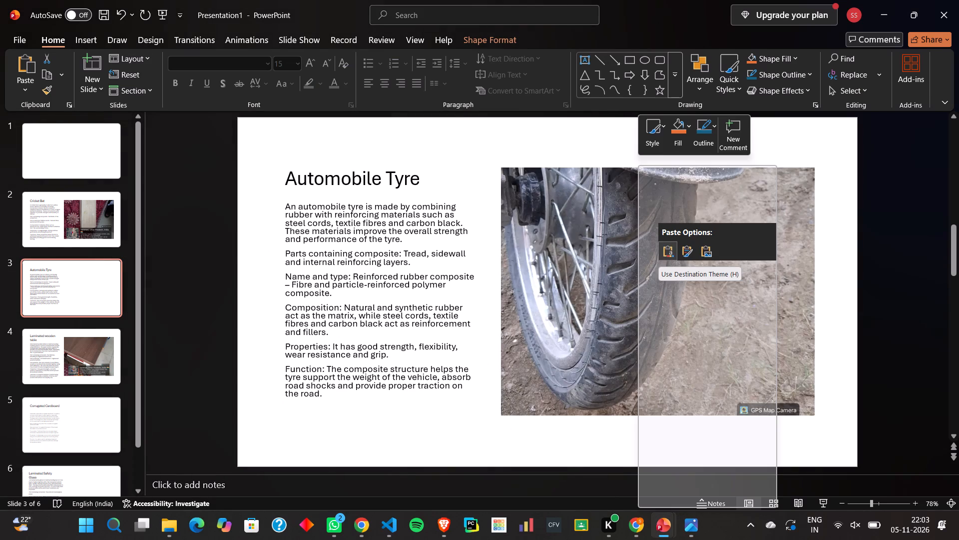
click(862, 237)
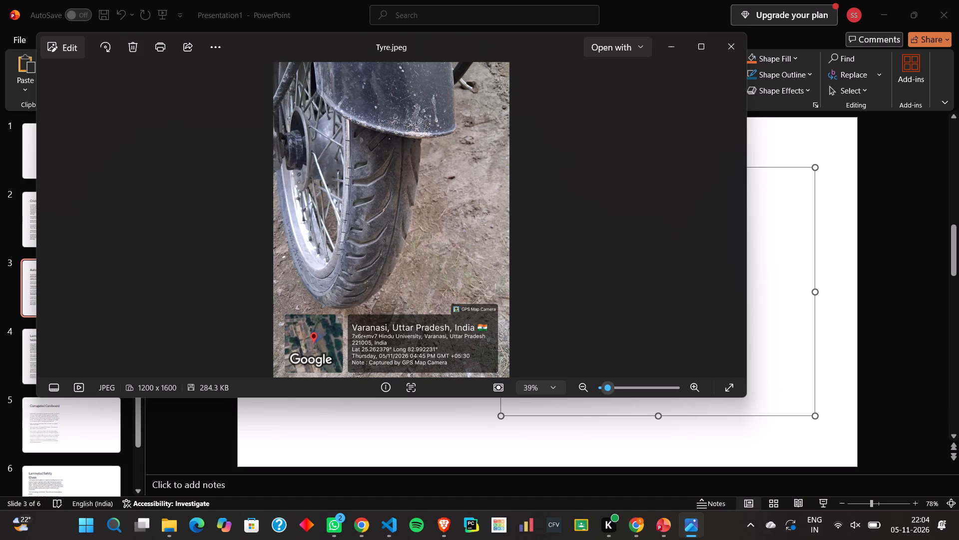
Crop the Tyre photo in Photos to about 1160 x 1035, trimming the top while keeping the tyre and location stamp.
click(47, 48)
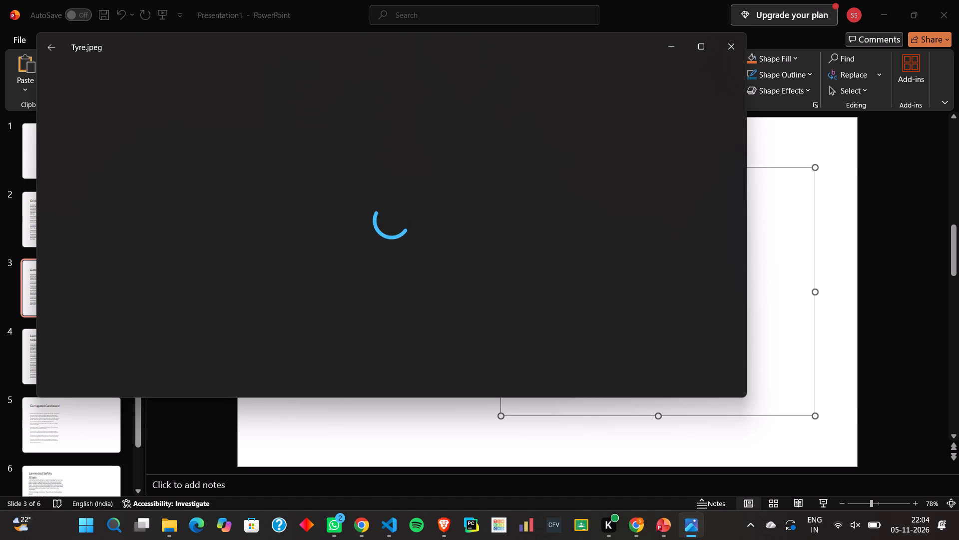
drag(393, 140, 391, 199)
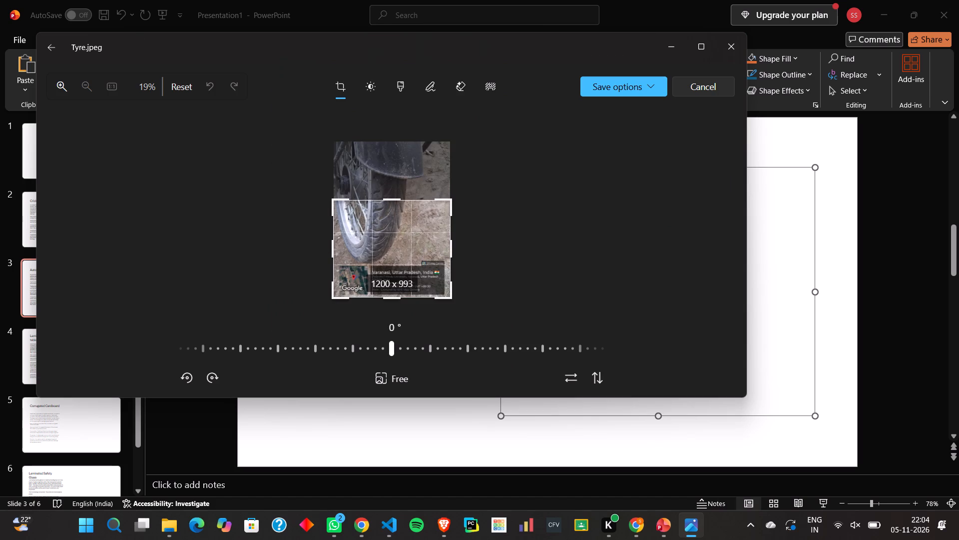
drag(391, 199, 391, 192)
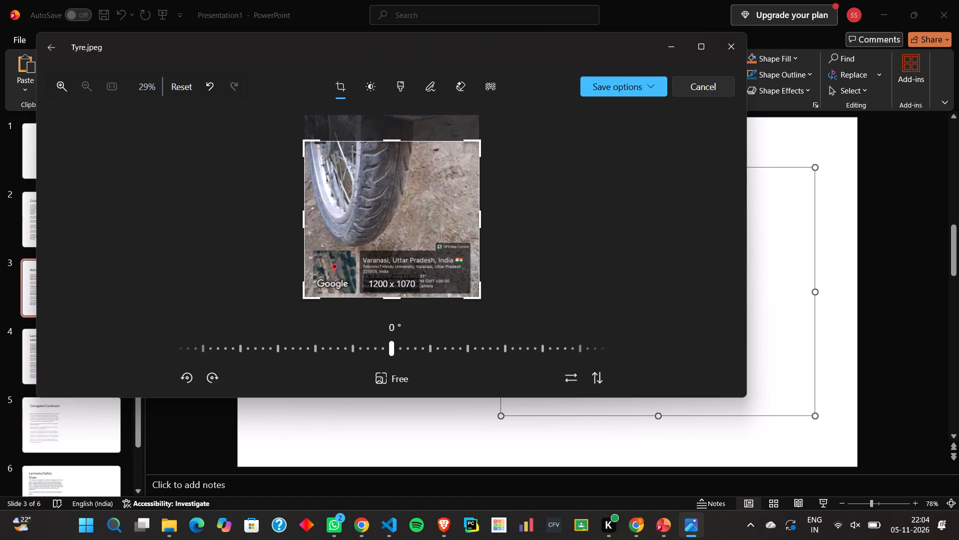
drag(478, 144, 467, 142)
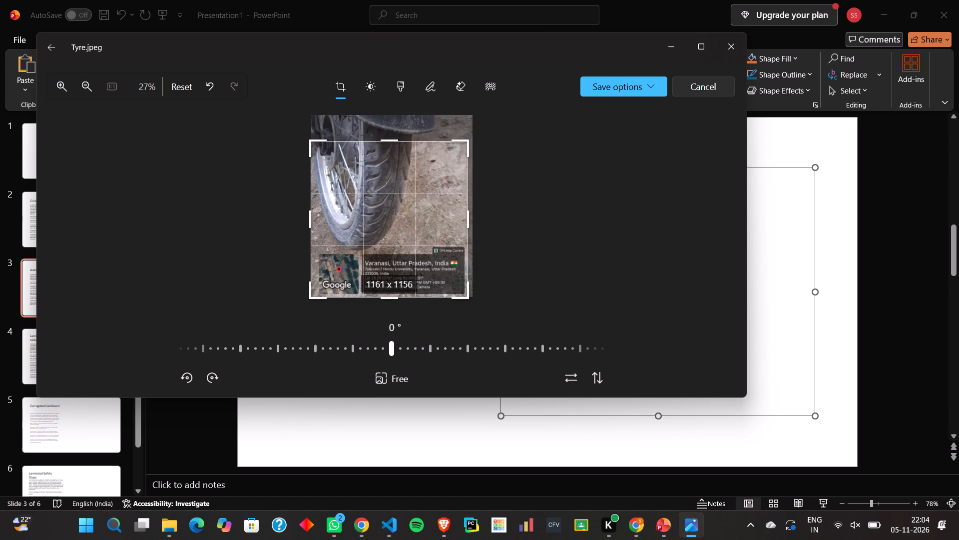
drag(467, 142, 456, 141)
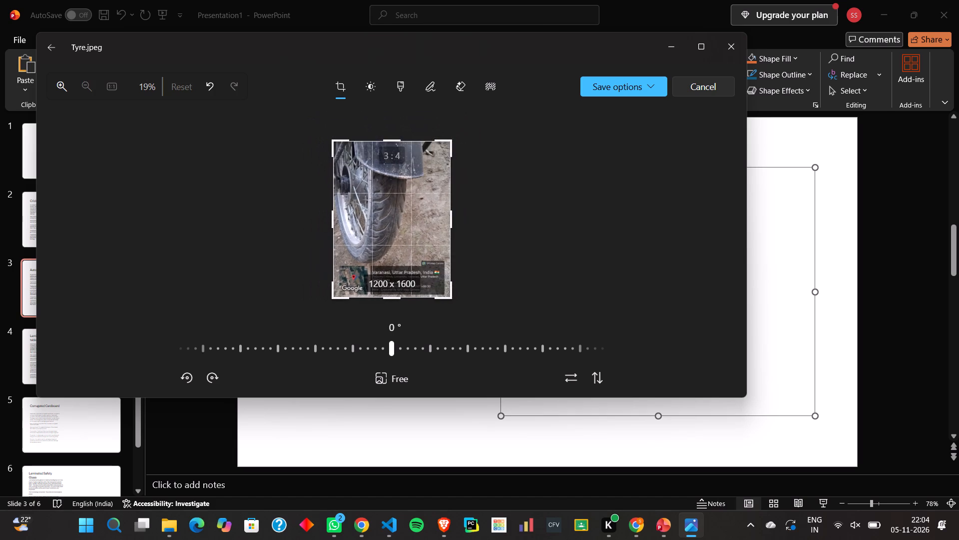
drag(456, 141, 462, 151)
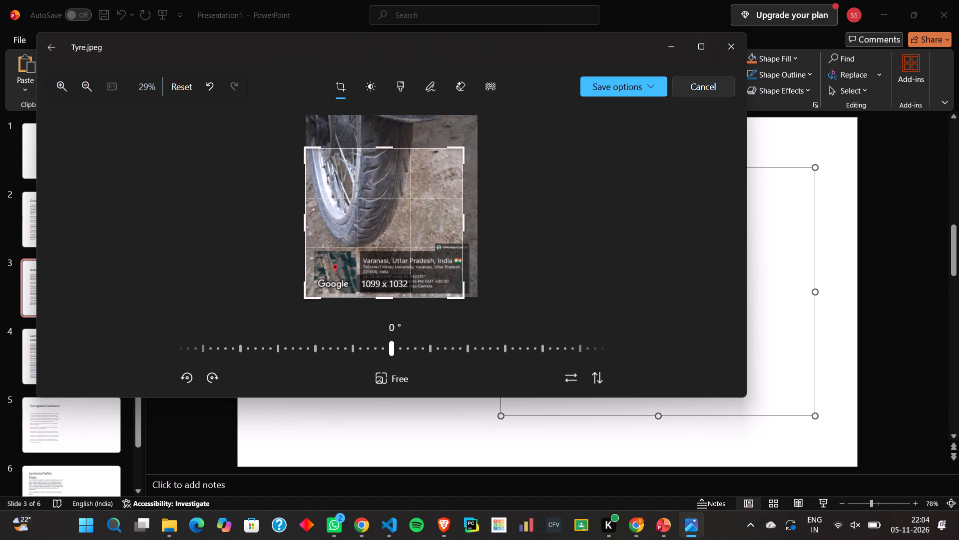
drag(462, 151, 471, 151)
Save the cropped tyre photo as a JPEG copy named Tyre2 in the Desktop's College classes > 3rd Semester folder.
click(650, 93)
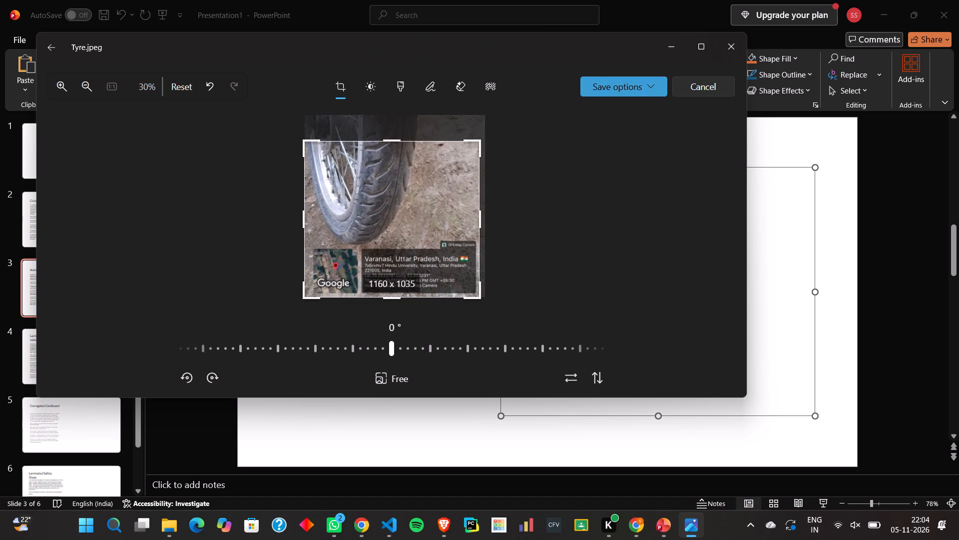
click(617, 109)
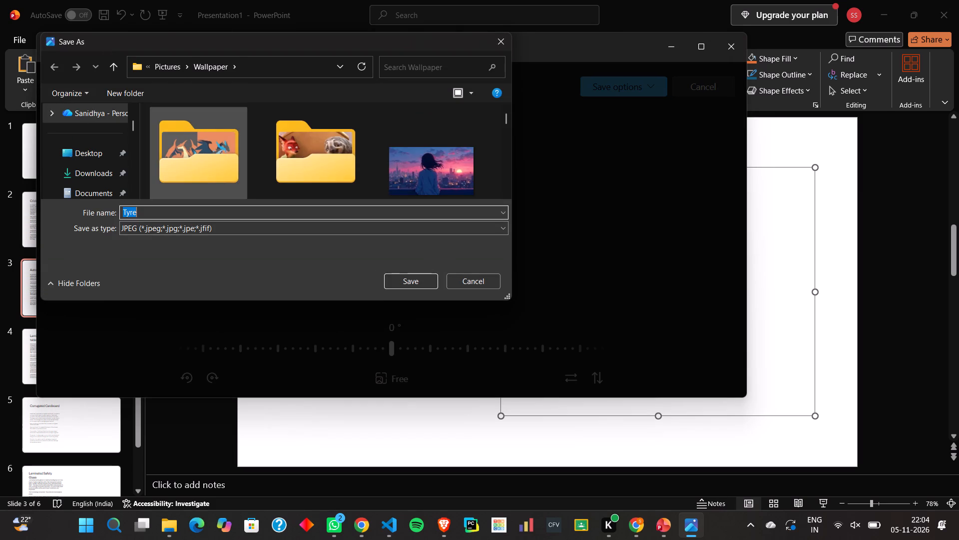
click(102, 151)
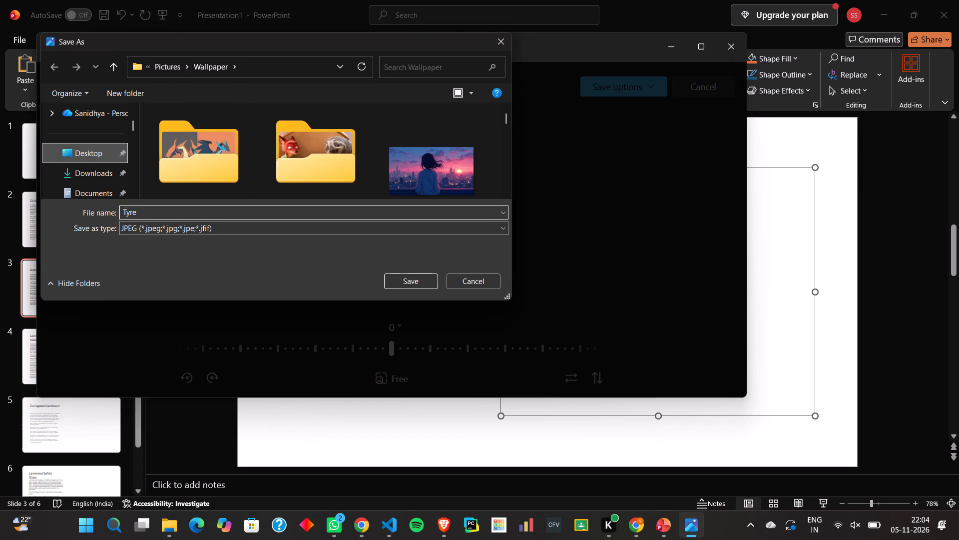
double_click(199, 154)
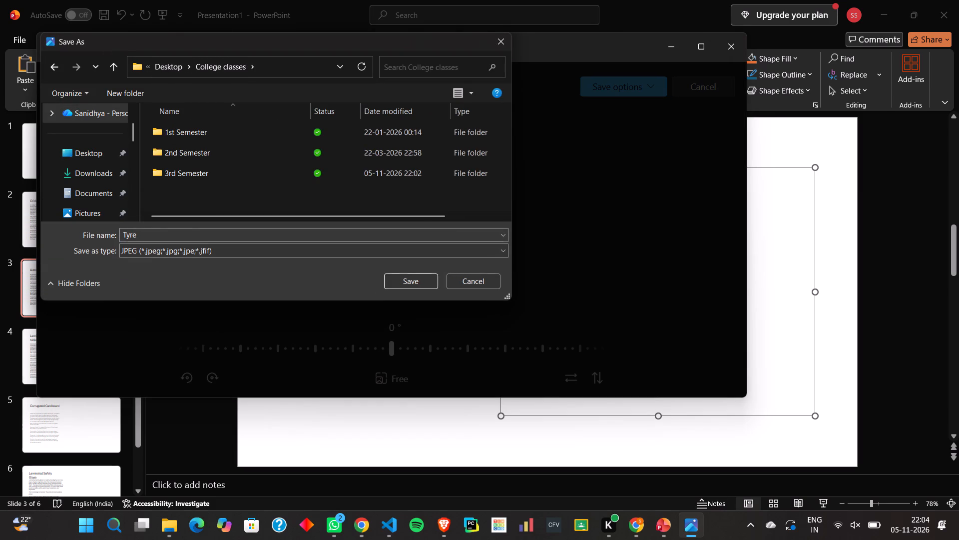
double_click(213, 180)
click(292, 211)
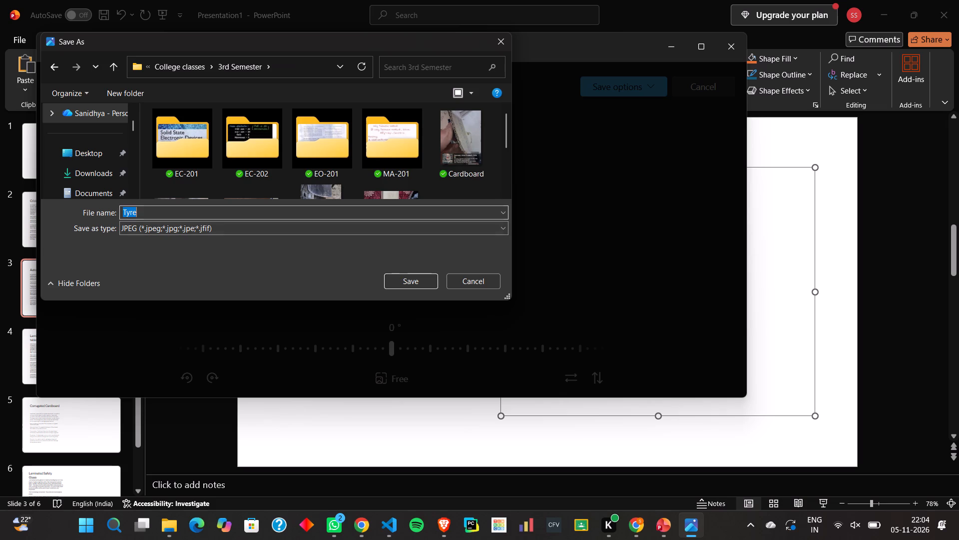
click(292, 211)
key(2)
key(Return)
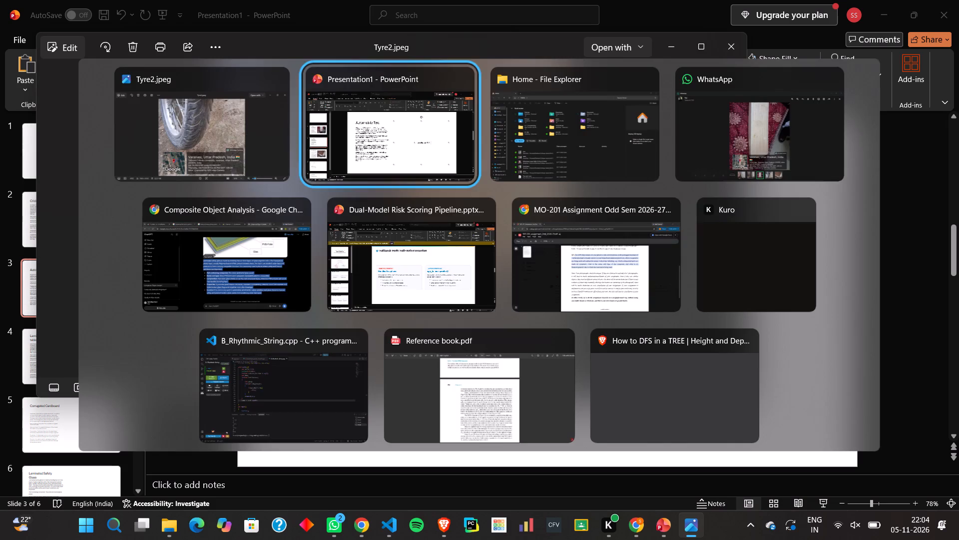
Copy the Tyre2 photo and paste it into the picture placeholder on the Automobile Tyre slide using the destination theme.
right_click(428, 188)
click(455, 213)
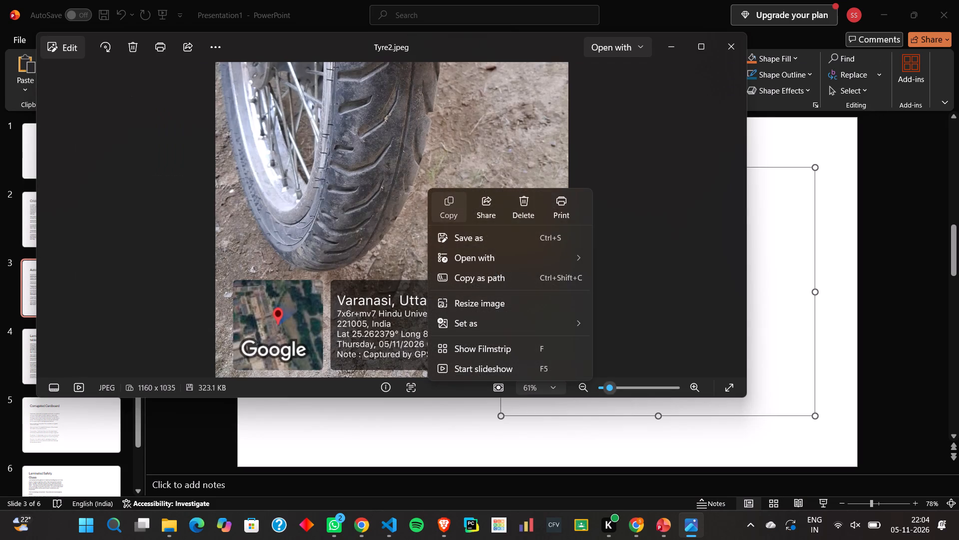
right_click(780, 254)
right_click(780, 254)
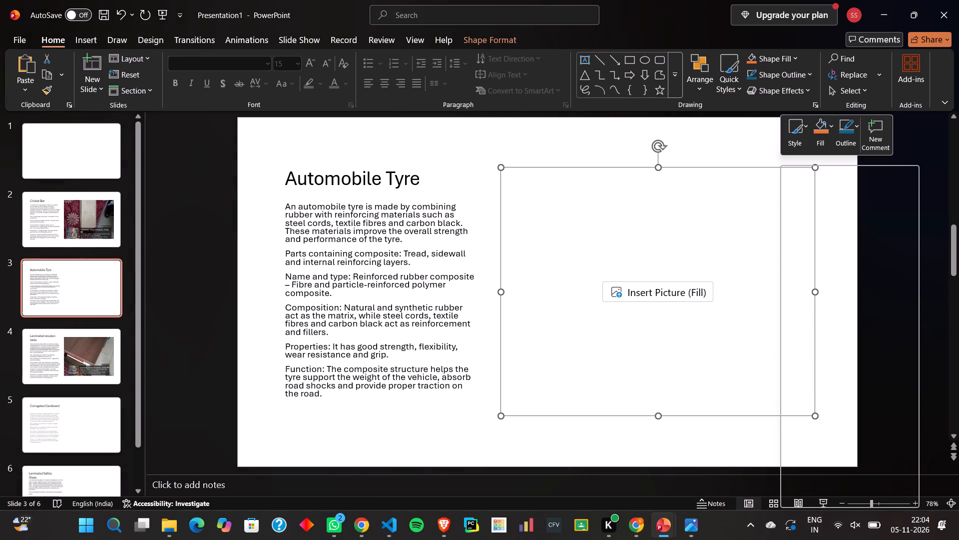
click(811, 253)
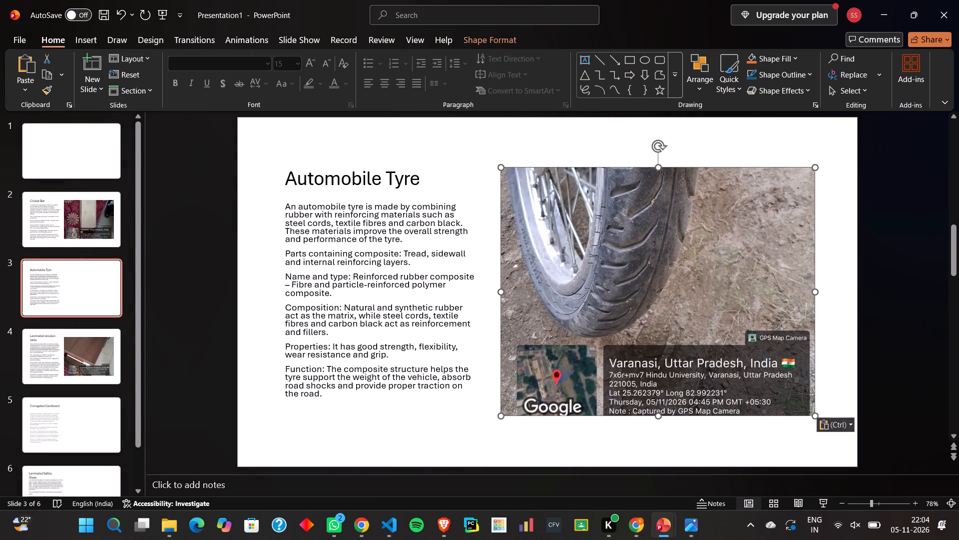
click(303, 426)
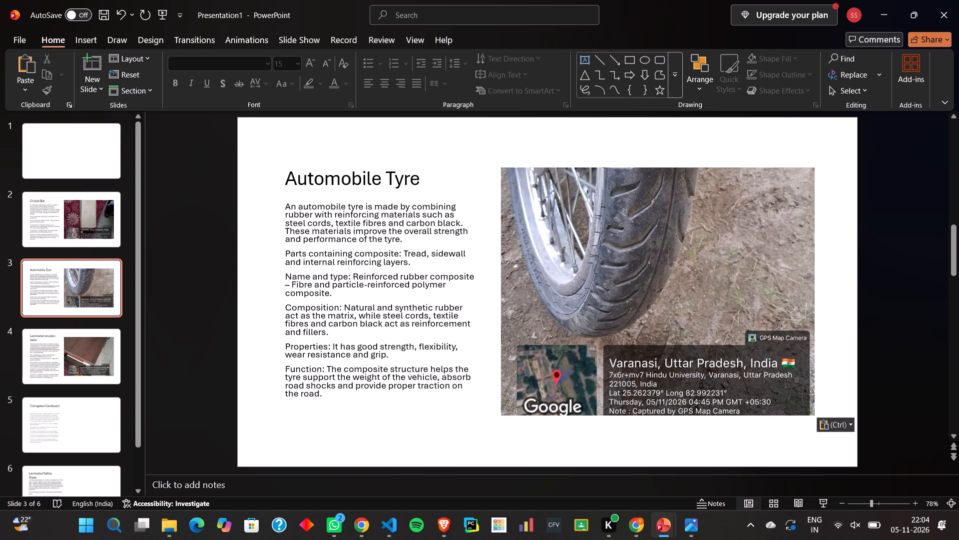
Go to the Corrugated Cardboard slide, select its picture placeholder, and open the Cardboard image from File Explorer's recent files.
click(96, 405)
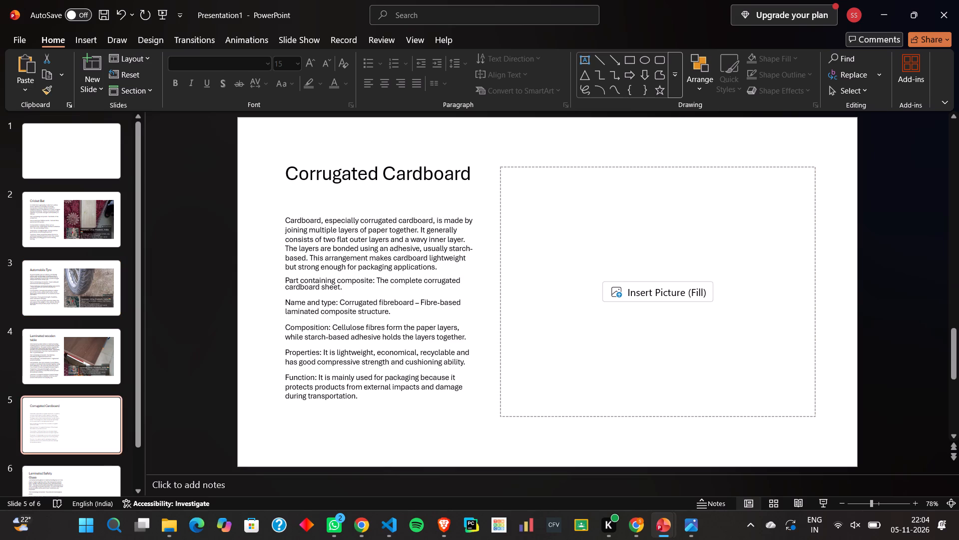
right_click(568, 232)
click(549, 247)
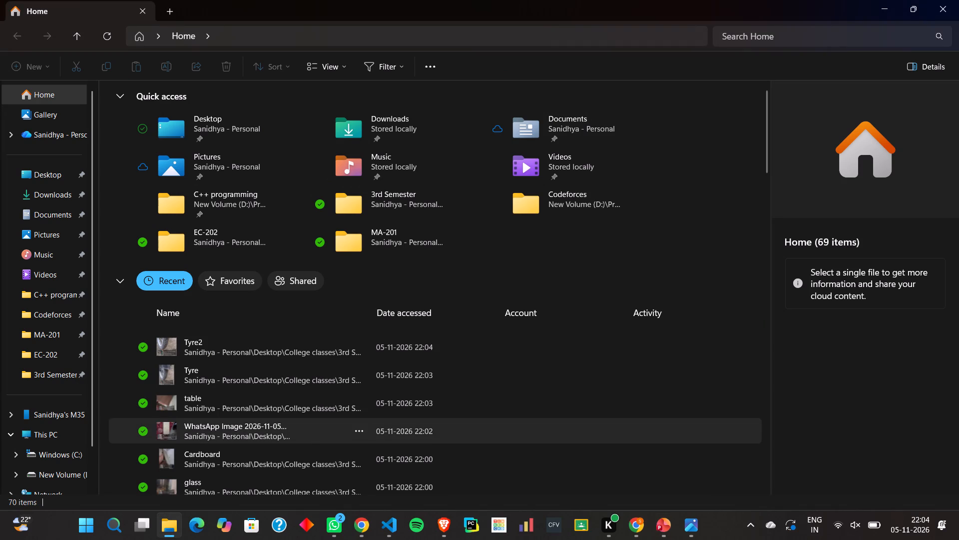
double_click(232, 454)
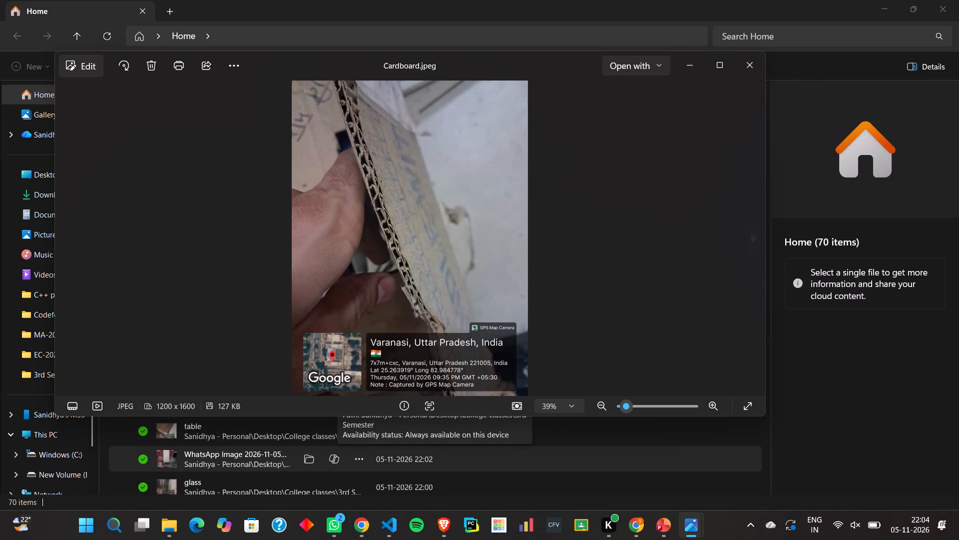
click(348, 248)
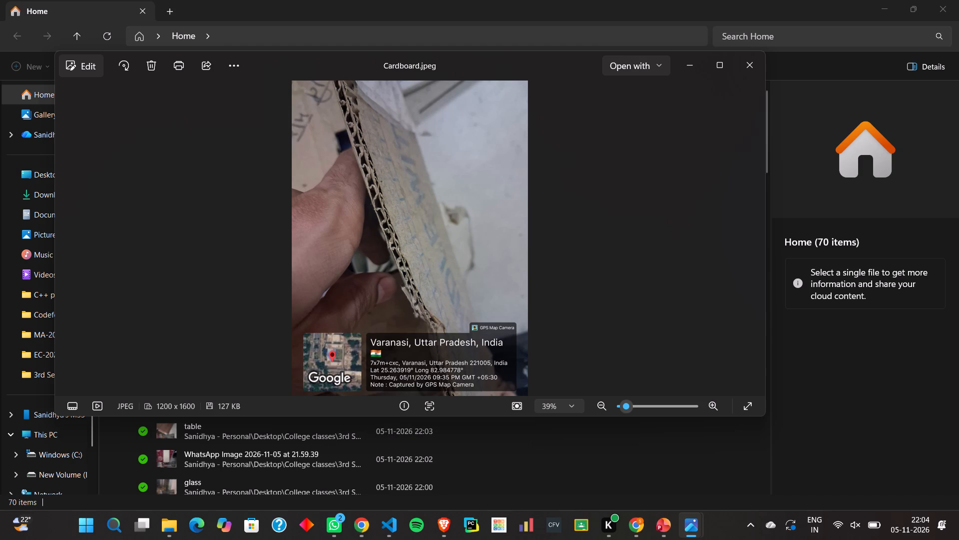
Crop the Cardboard photo to 1200 x 1208 by trimming its top, and save it over the original.
click(66, 65)
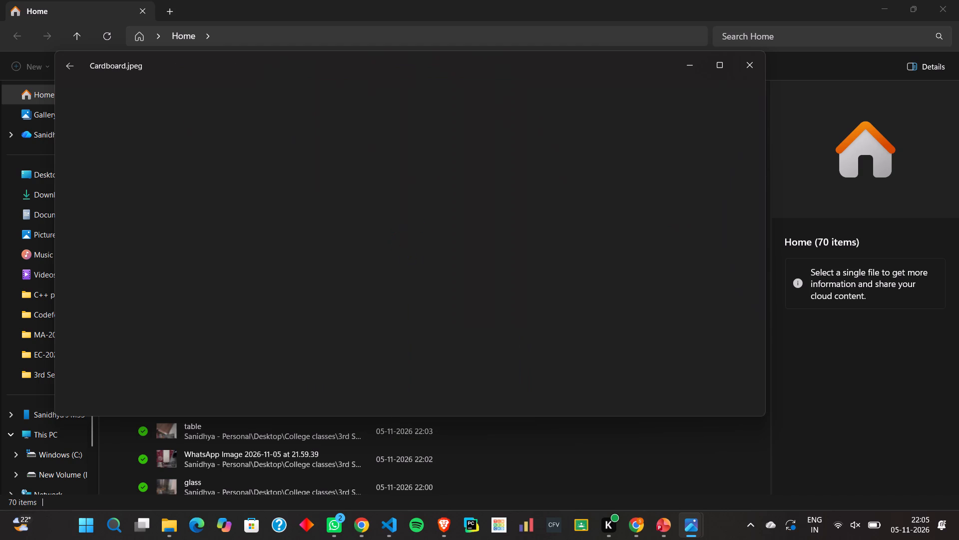
drag(414, 160, 424, 214)
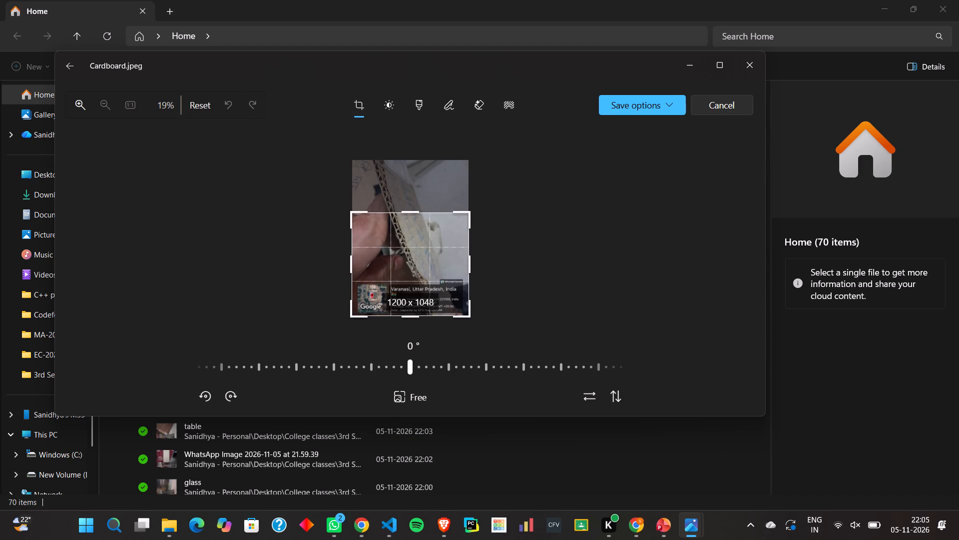
drag(424, 214, 429, 197)
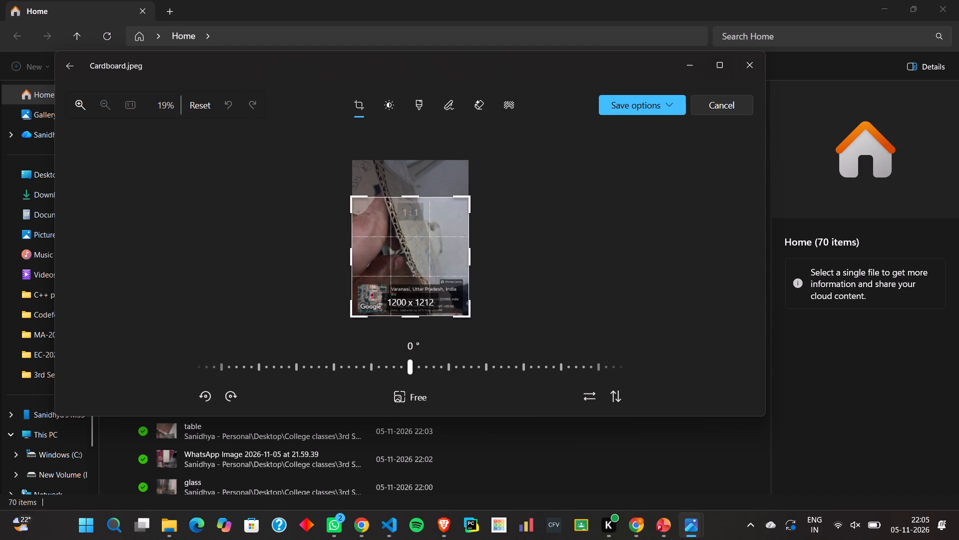
drag(429, 197, 429, 198)
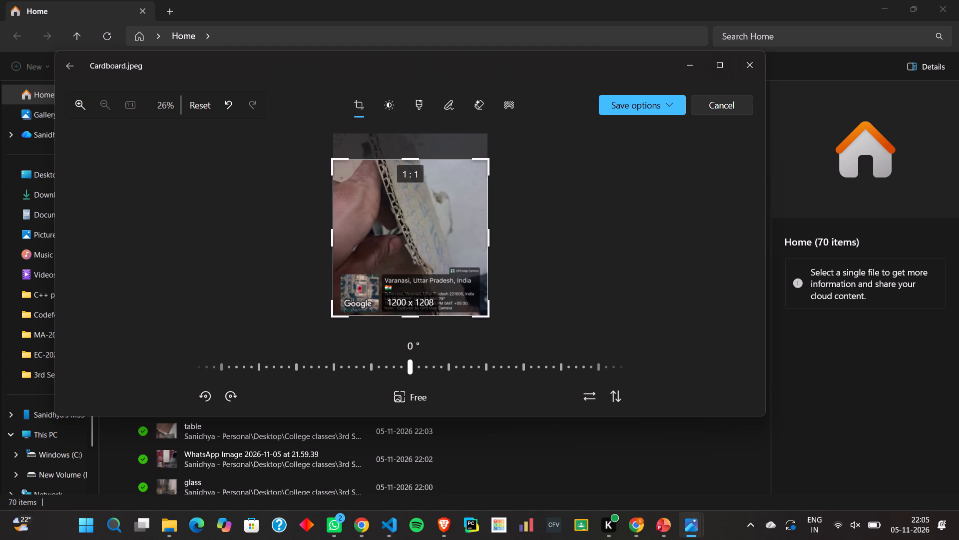
click(674, 106)
click(623, 143)
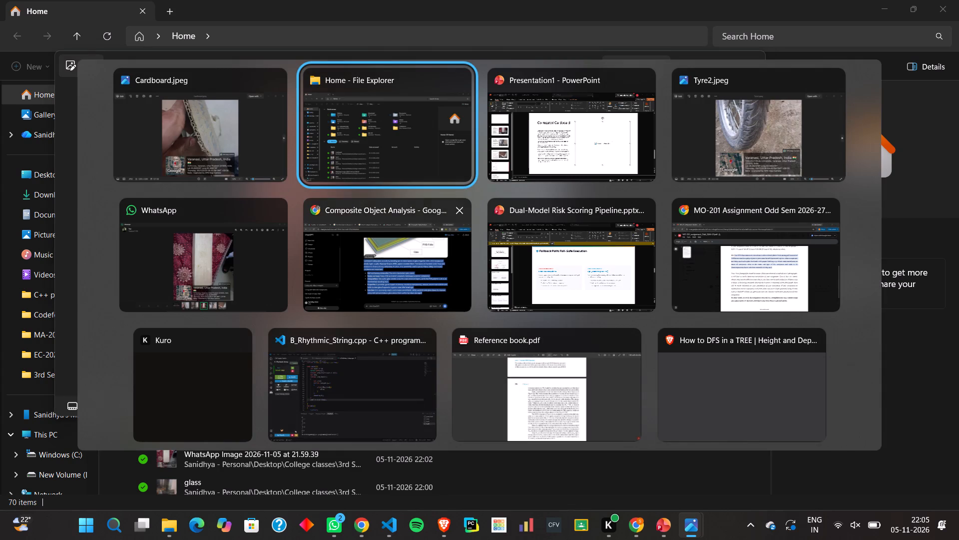
click(202, 140)
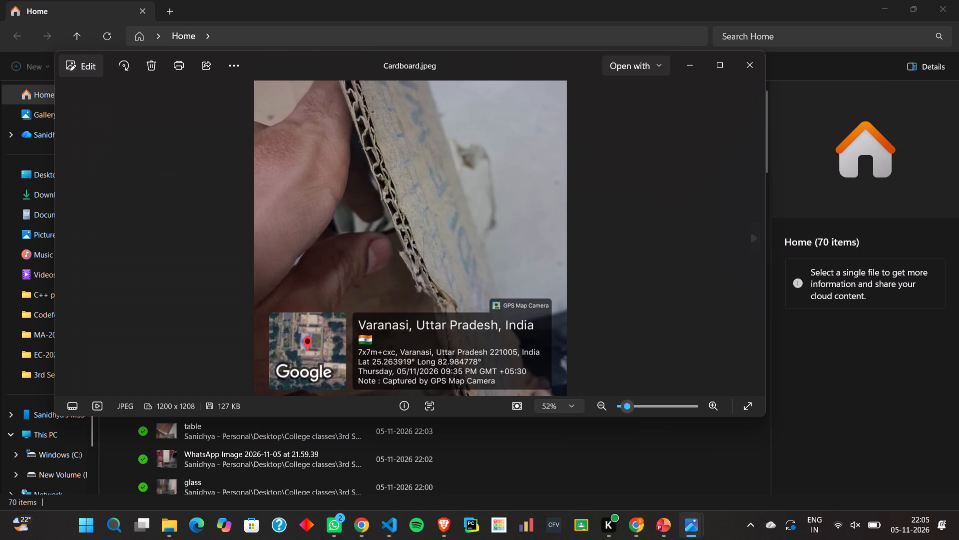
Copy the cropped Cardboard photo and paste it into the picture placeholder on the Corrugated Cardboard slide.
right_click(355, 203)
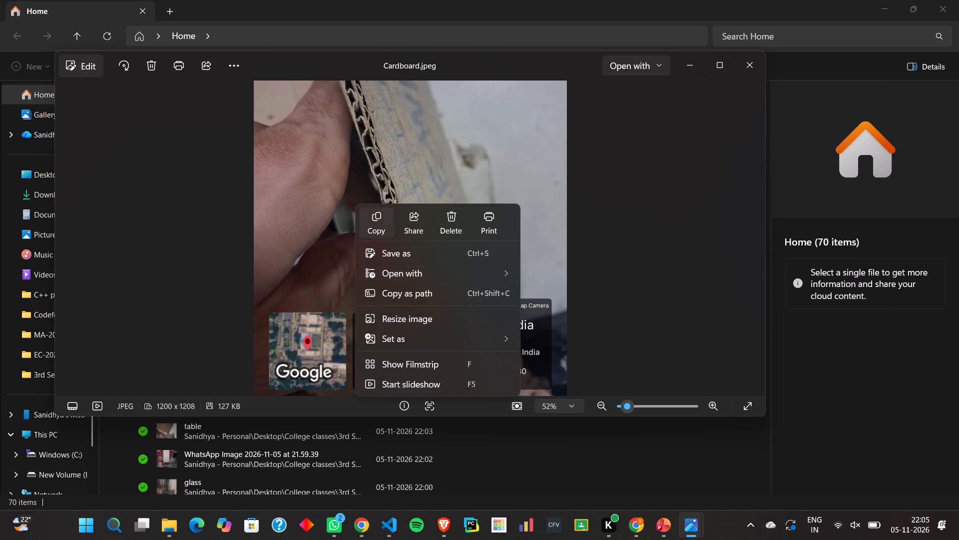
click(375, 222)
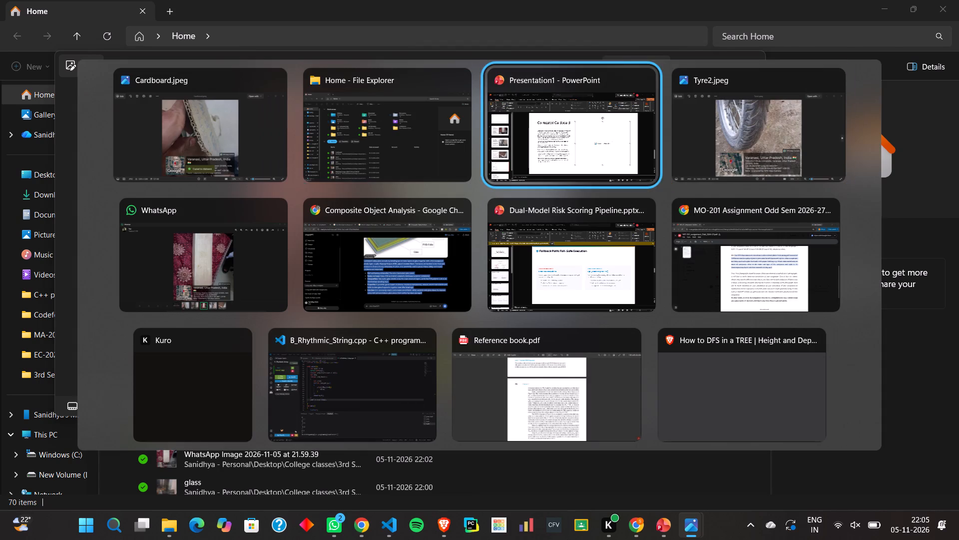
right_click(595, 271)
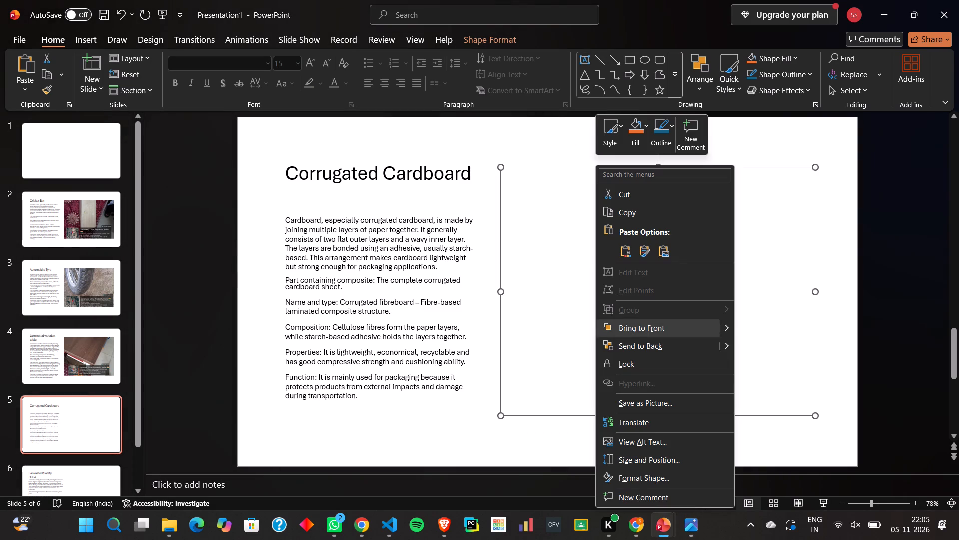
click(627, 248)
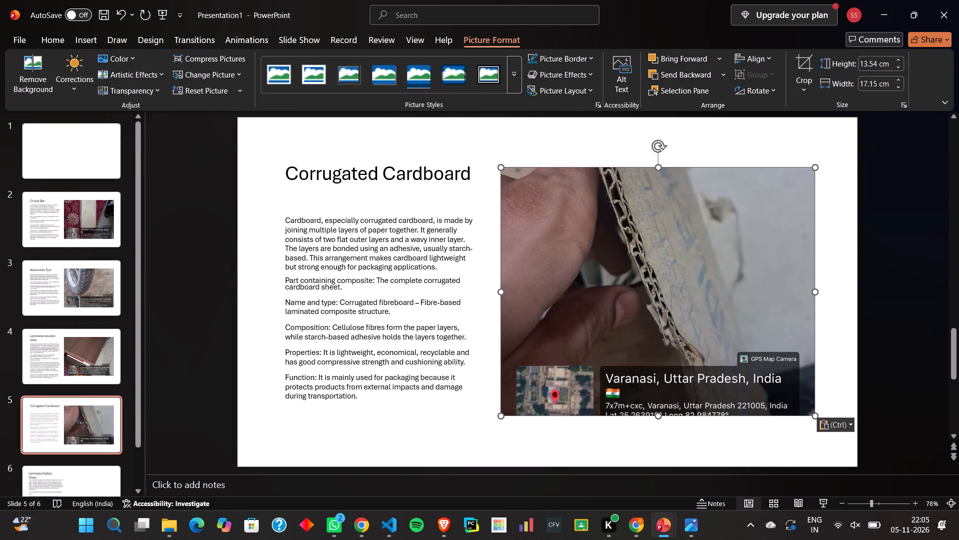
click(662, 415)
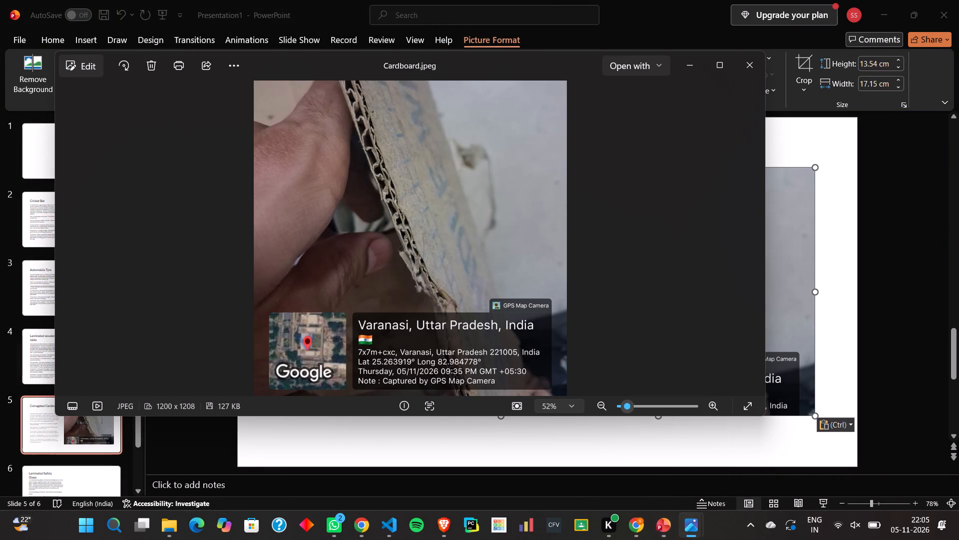
Crop the Cardboard photo's top further in Photos, to 1200 x 982, and save it over the existing file.
click(61, 65)
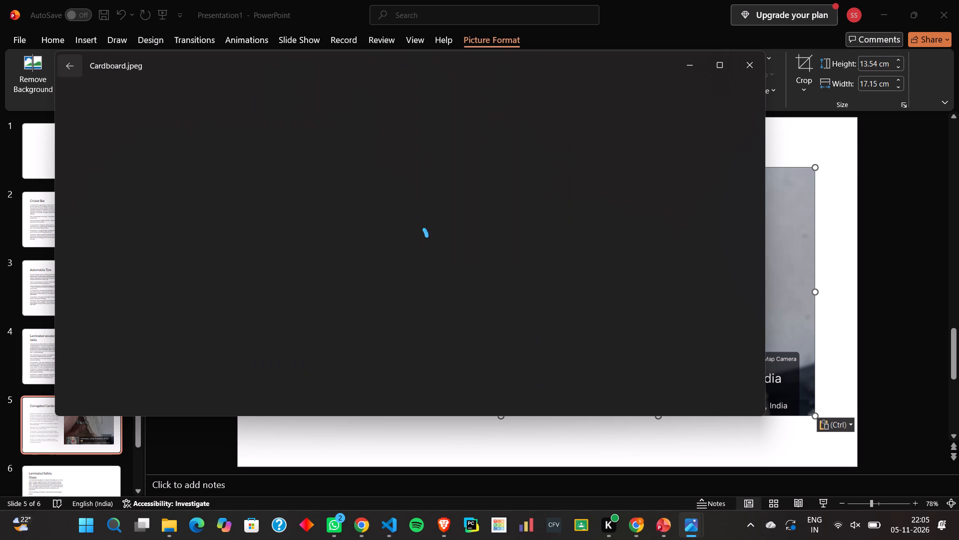
drag(416, 160, 416, 182)
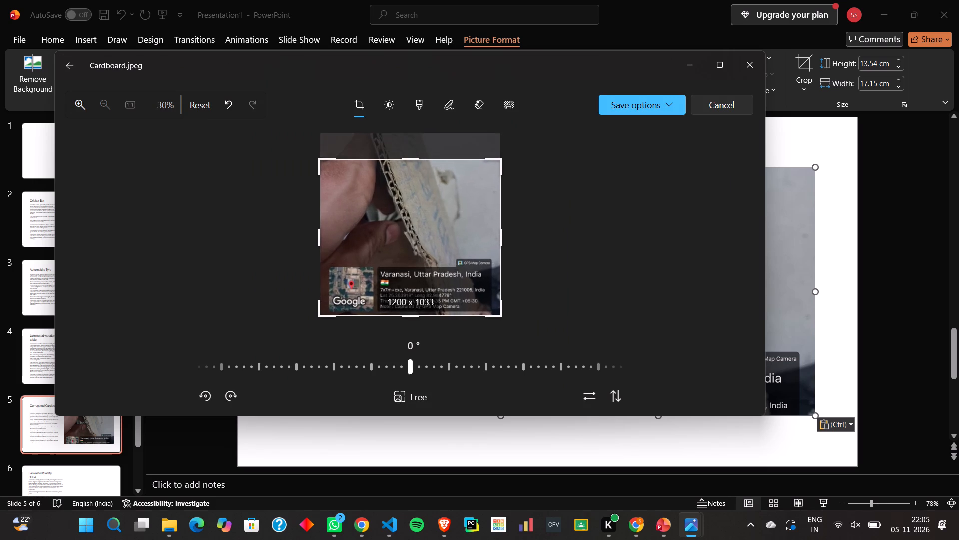
drag(417, 161, 417, 169)
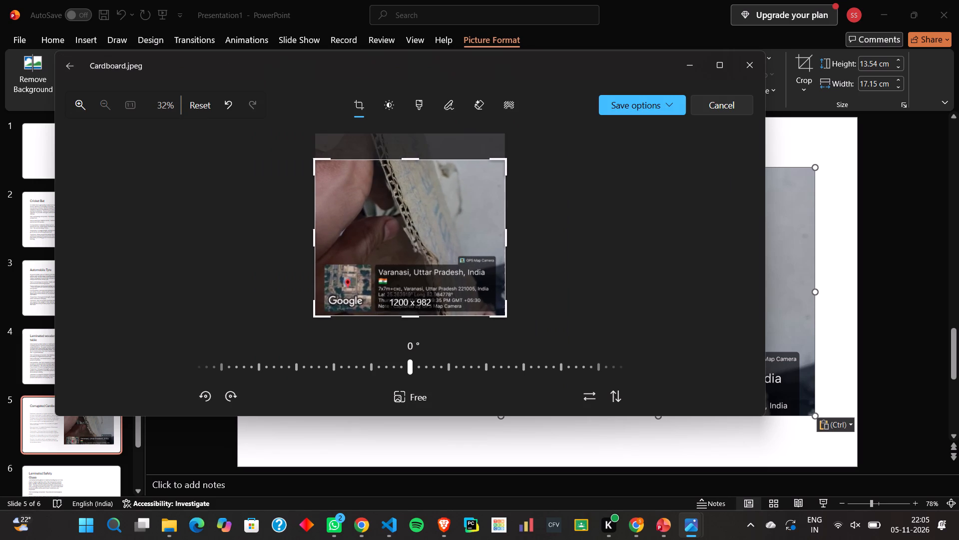
click(650, 111)
click(634, 145)
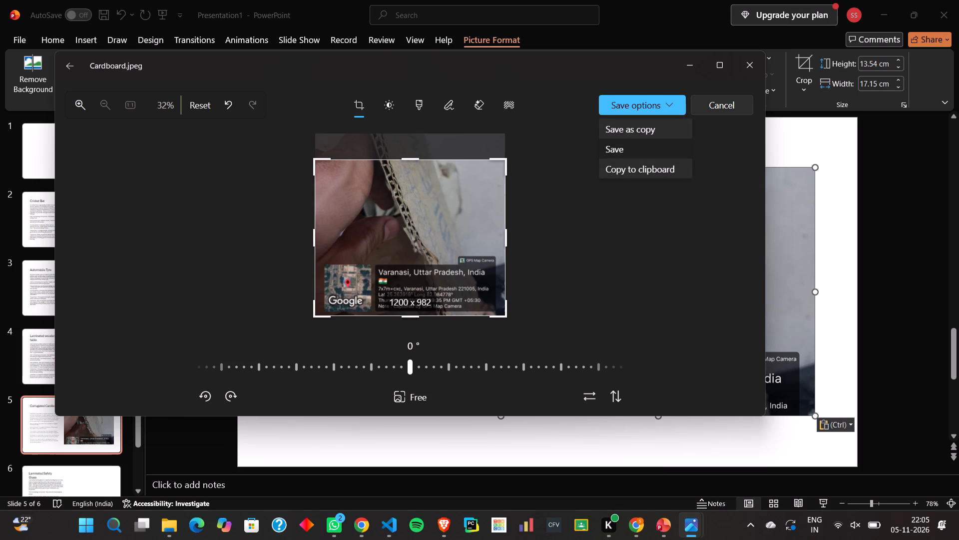
Replace the picture on the Corrugated Cardboard slide with the re-cropped Cardboard photo copied from Photos, using the destination theme.
right_click(393, 232)
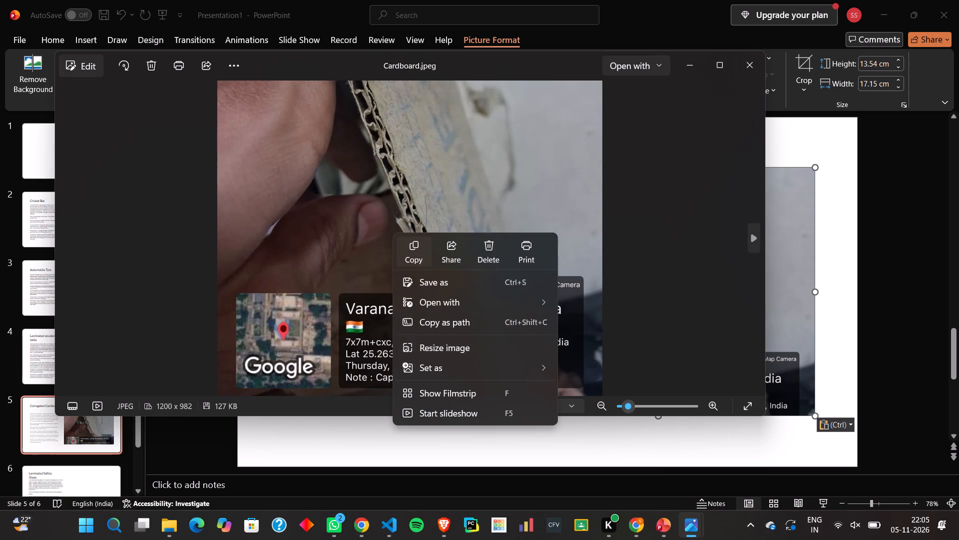
click(419, 249)
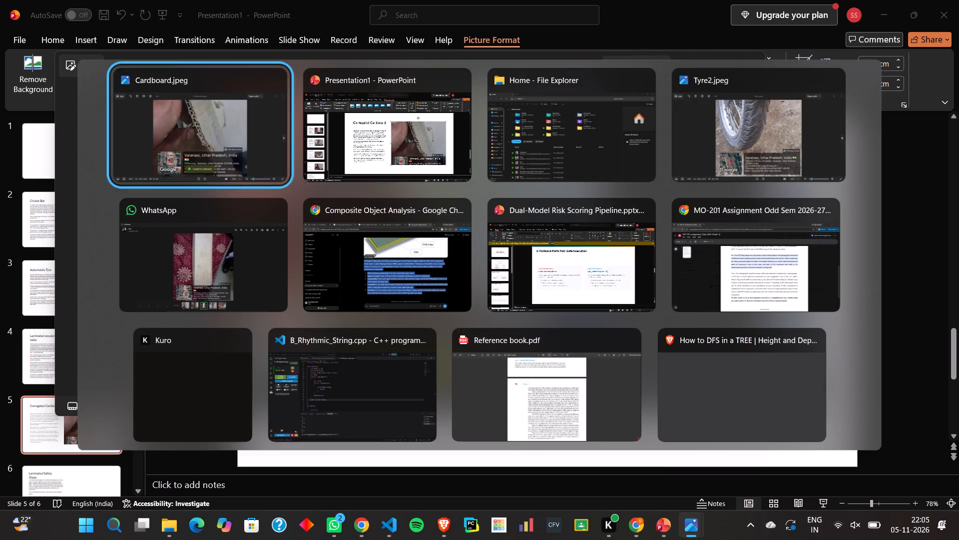
right_click(565, 311)
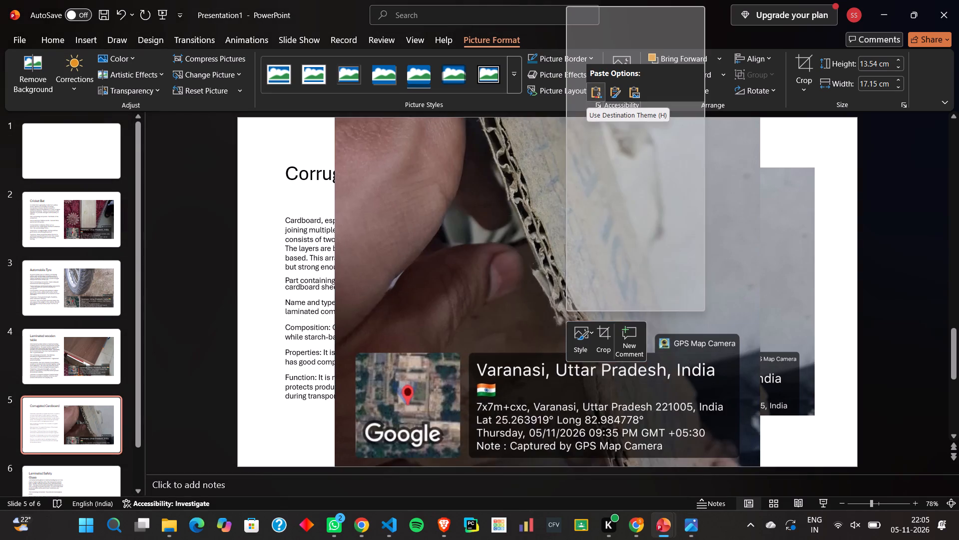
click(513, 214)
click(513, 214)
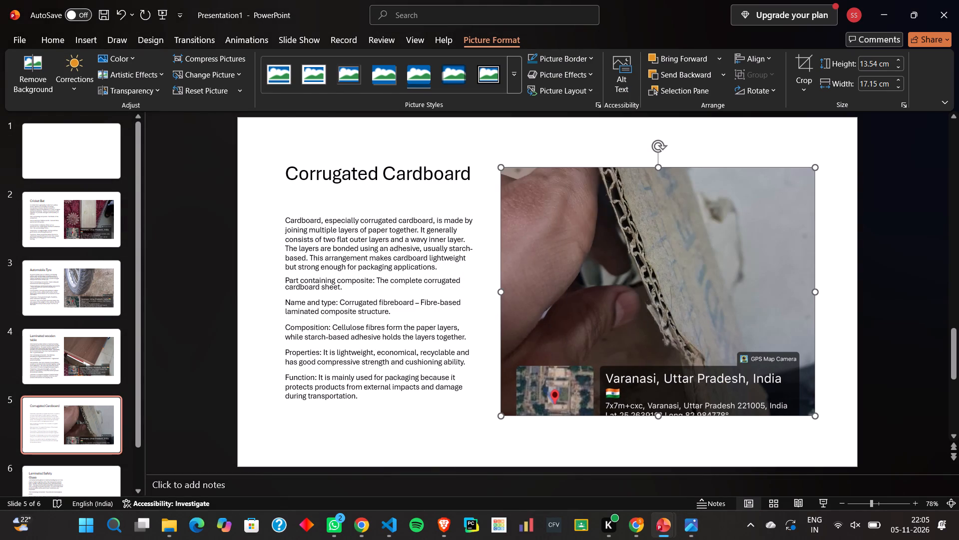
key(Delete)
right_click(513, 214)
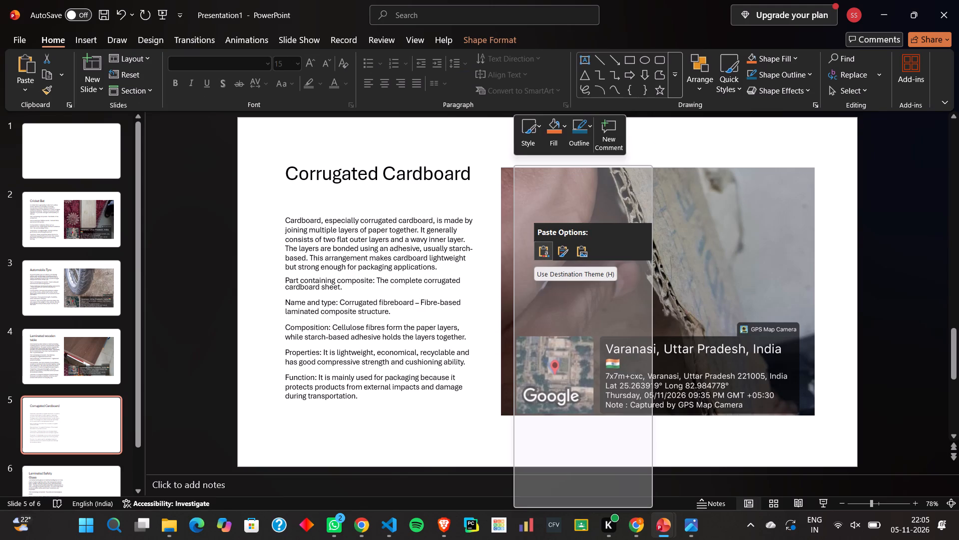
click(551, 252)
click(855, 228)
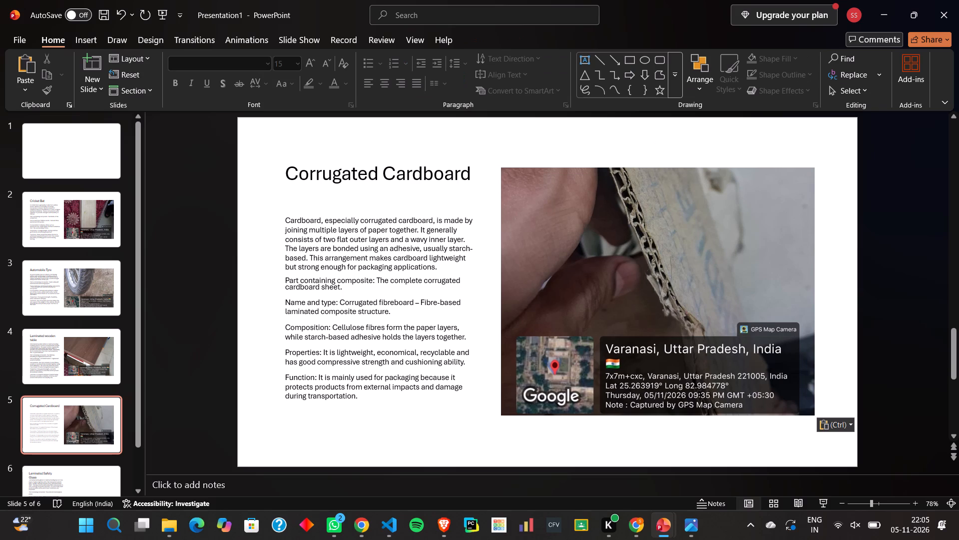
Copy the glass photo from Photos and paste it into the Laminated Safety Glass slide's picture placeholder, using the destination theme.
scroll(60, 282, down, 2)
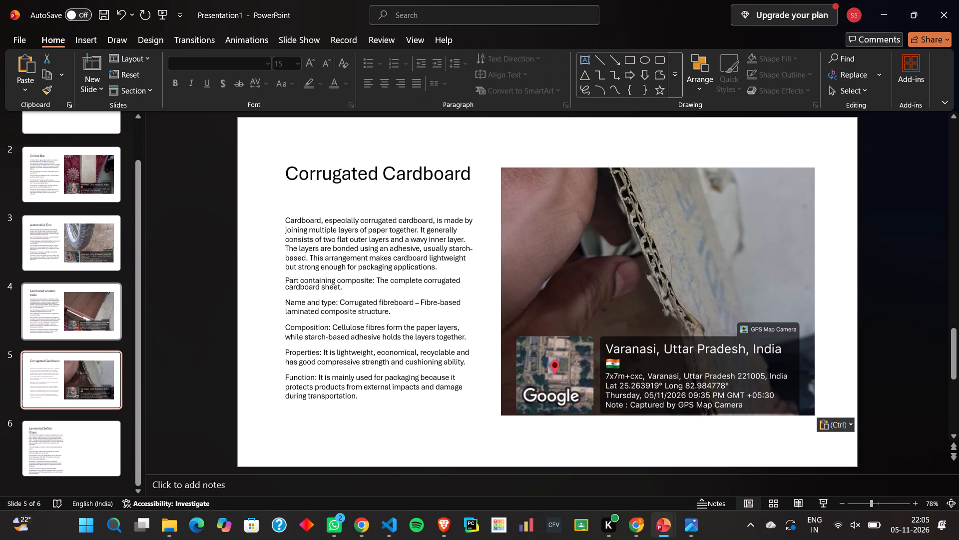
click(65, 429)
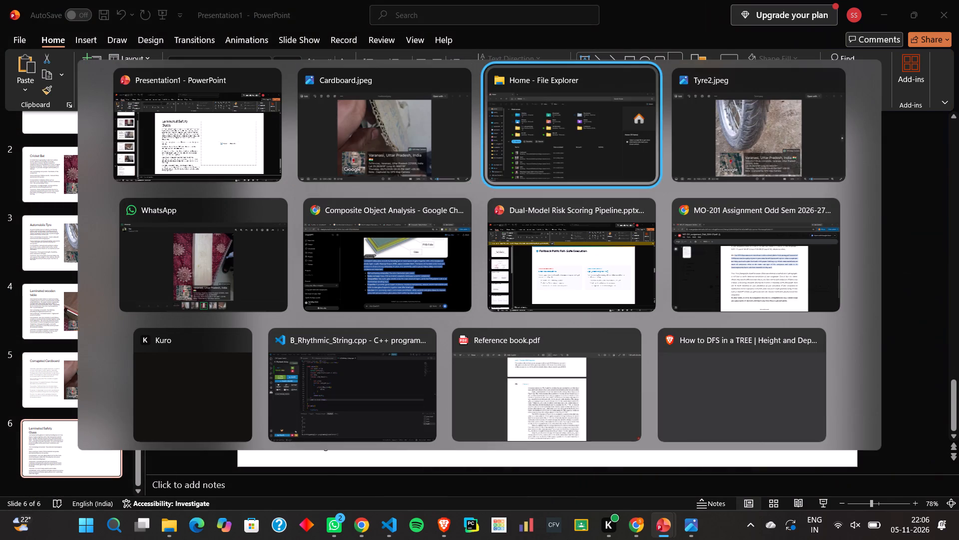
double_click(200, 478)
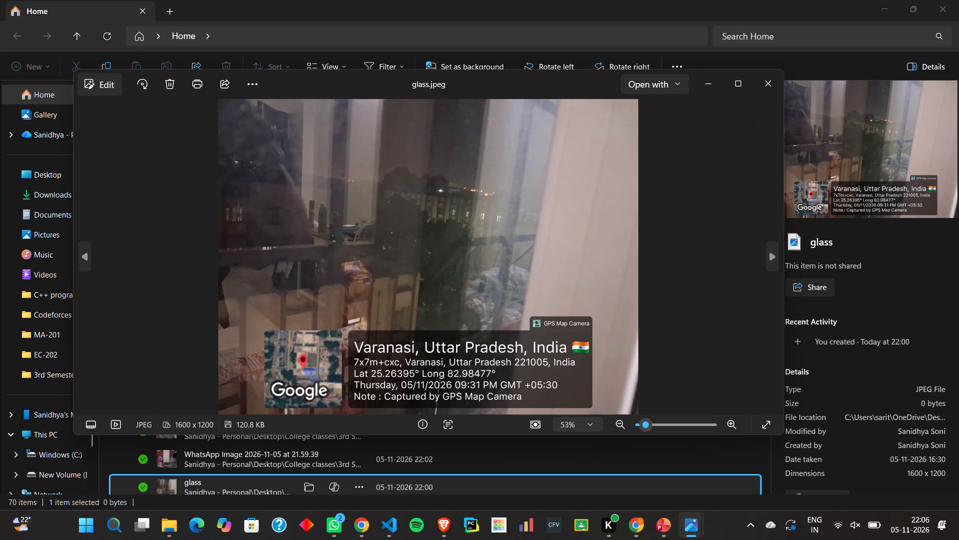
right_click(368, 217)
right_click(368, 217)
click(394, 243)
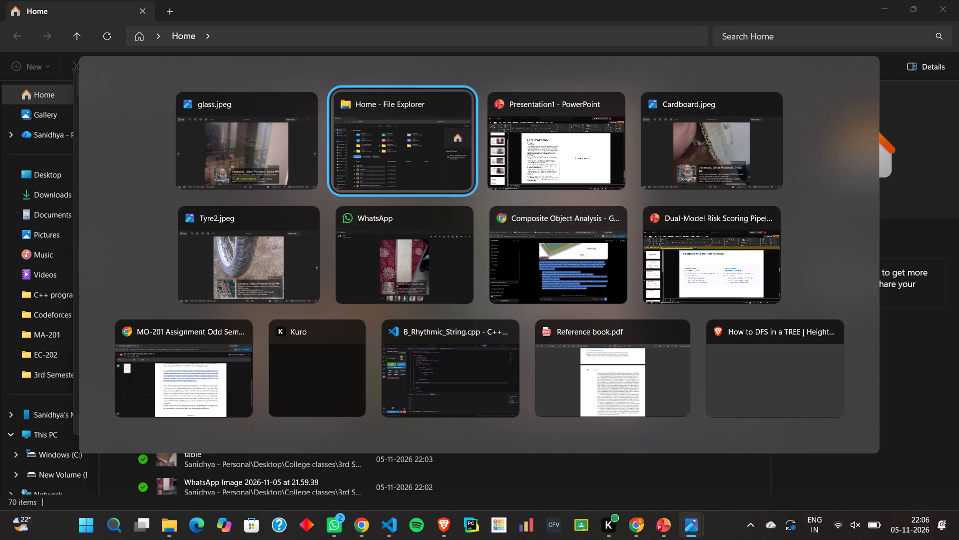
click(599, 231)
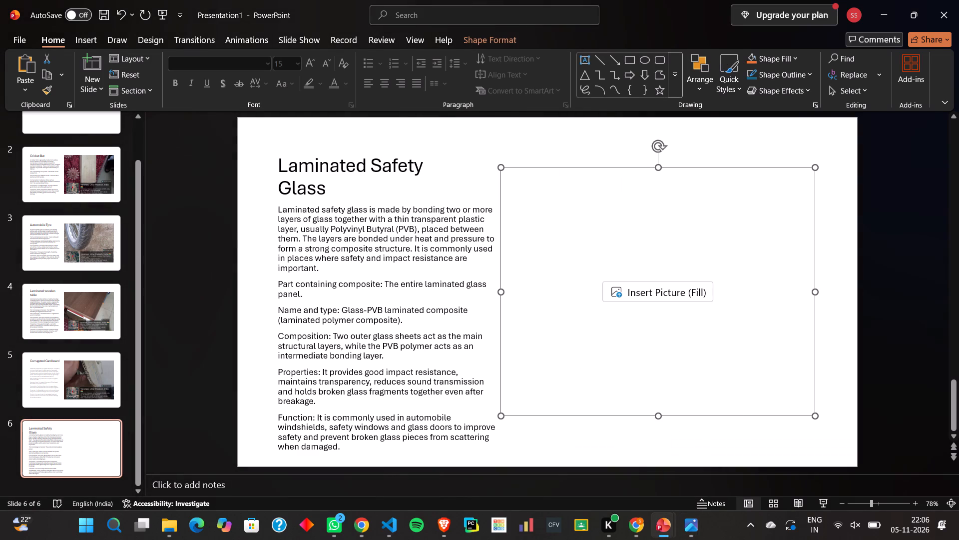
right_click(599, 231)
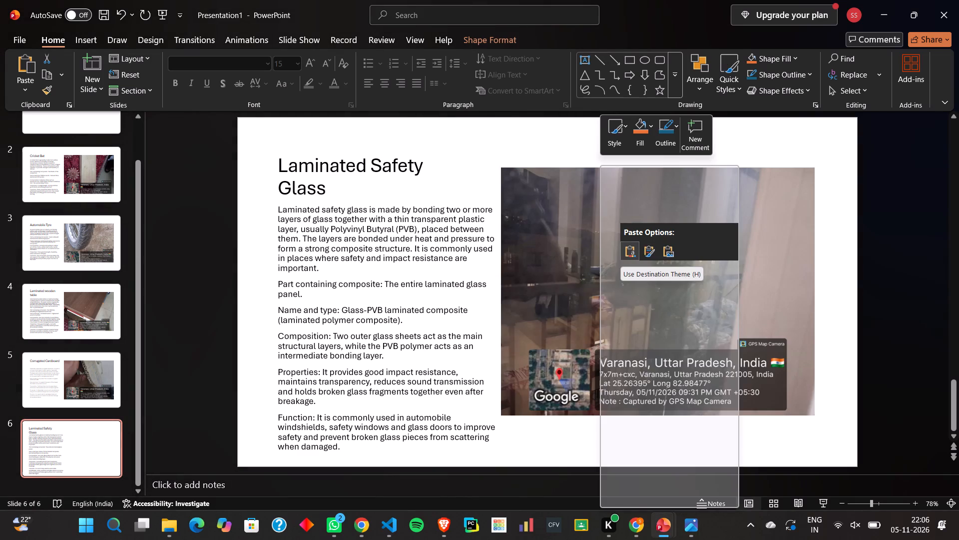
click(632, 256)
click(892, 247)
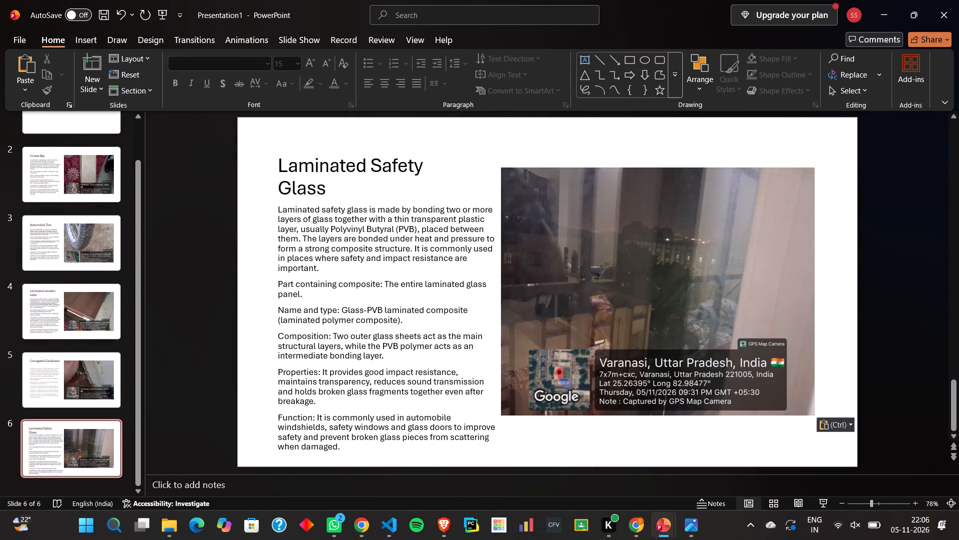
click(550, 132)
Enter "MO-201:Assignment" as the title on the blank opening slide.
scroll(51, 336, up, 3)
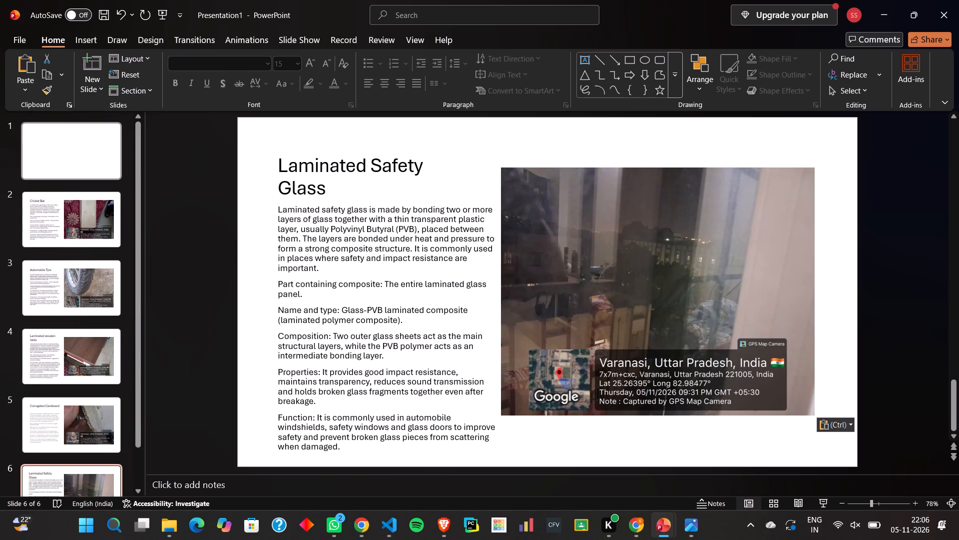
click(82, 145)
click(391, 236)
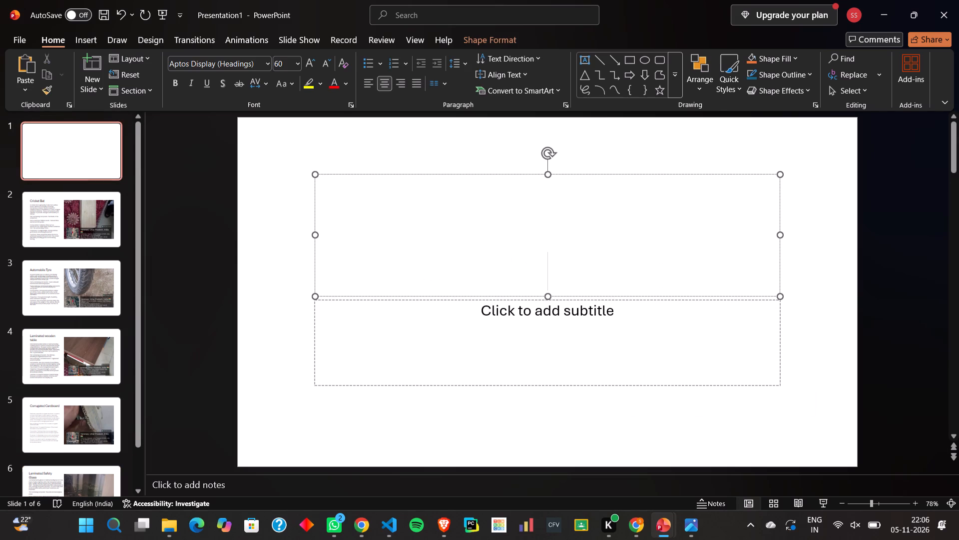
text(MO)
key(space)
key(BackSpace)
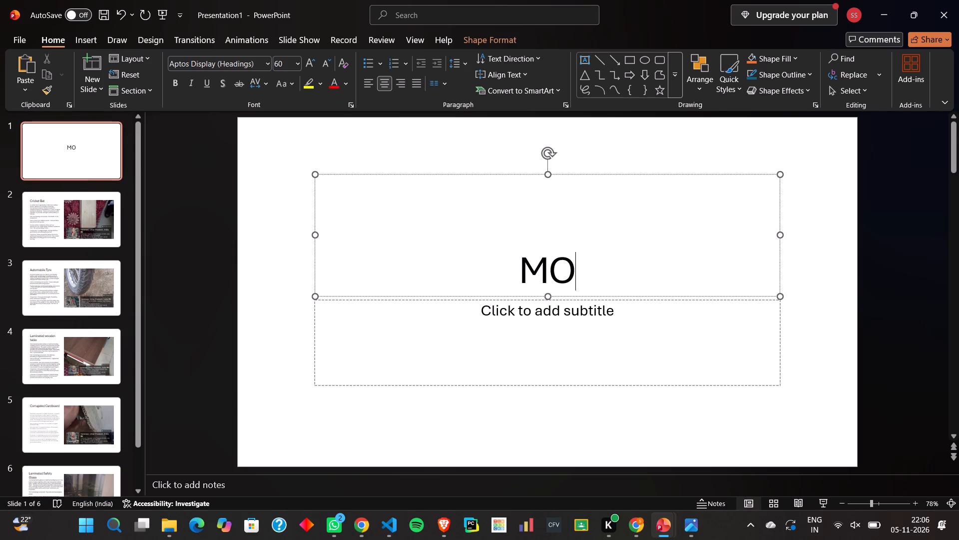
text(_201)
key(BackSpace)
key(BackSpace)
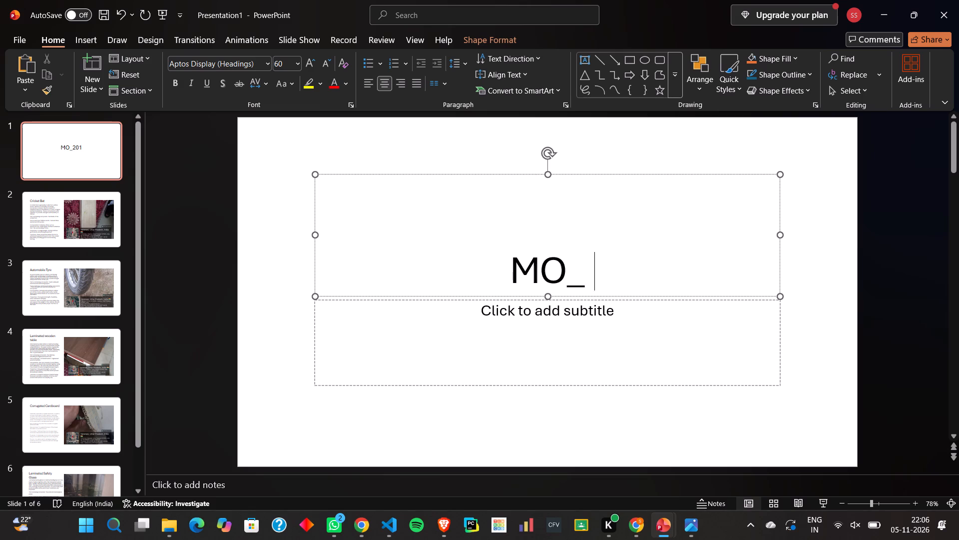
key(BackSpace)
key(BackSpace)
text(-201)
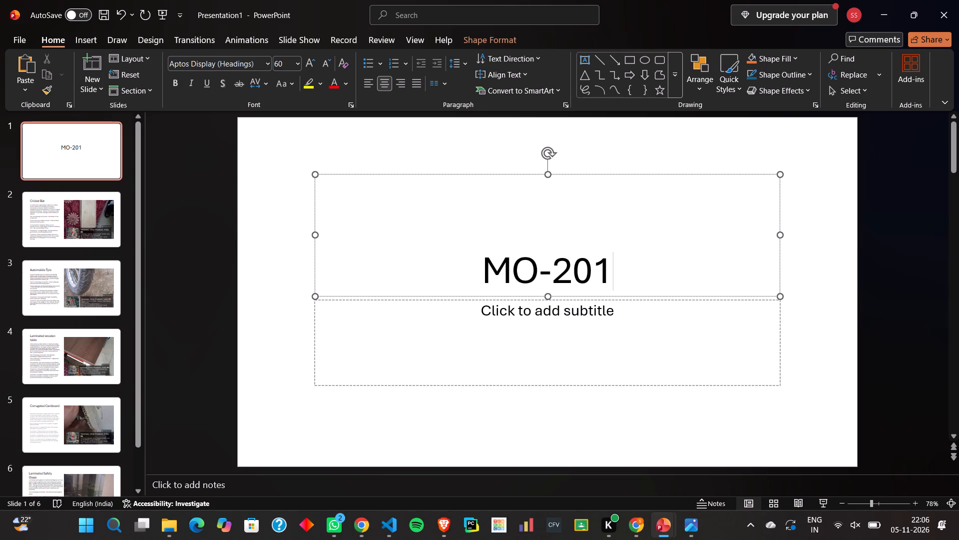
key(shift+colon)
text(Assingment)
click(648, 330)
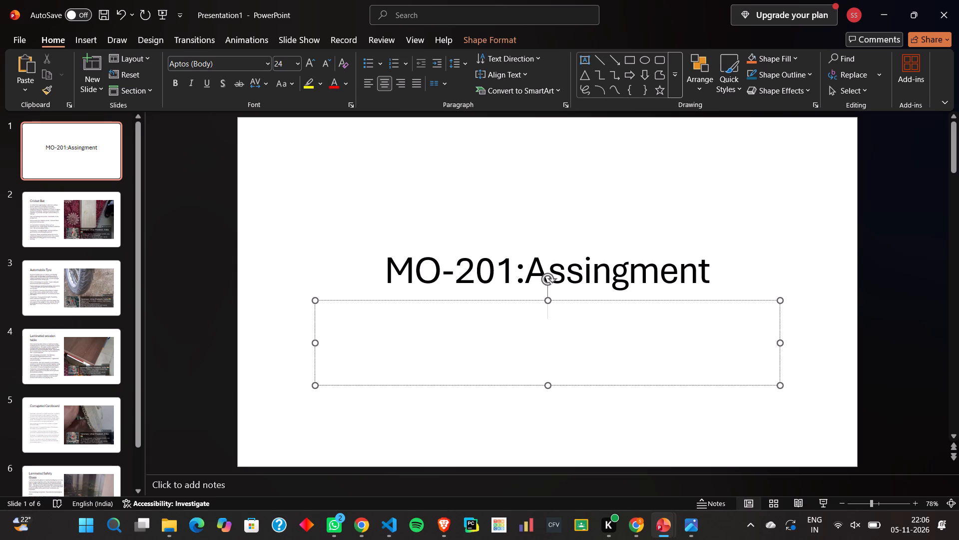
click(625, 281)
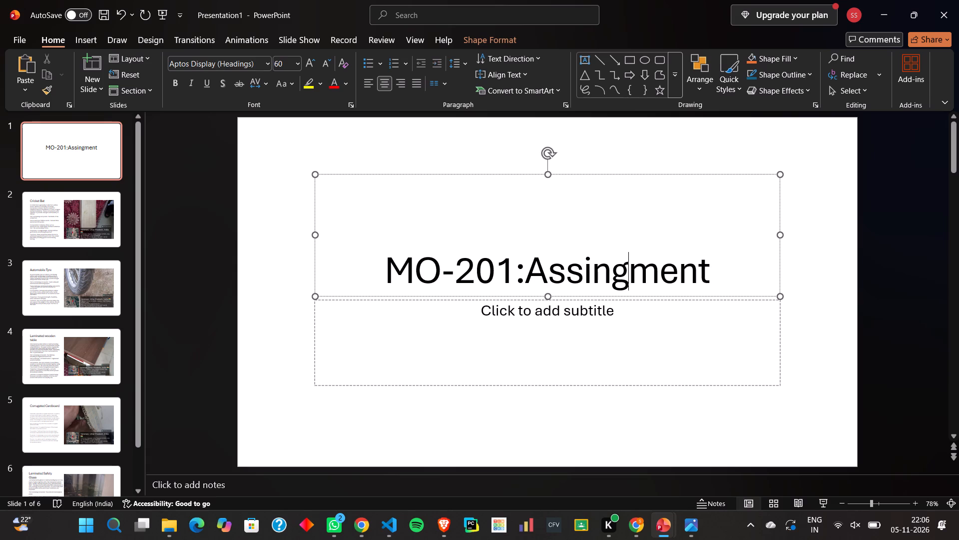
key(BackSpace)
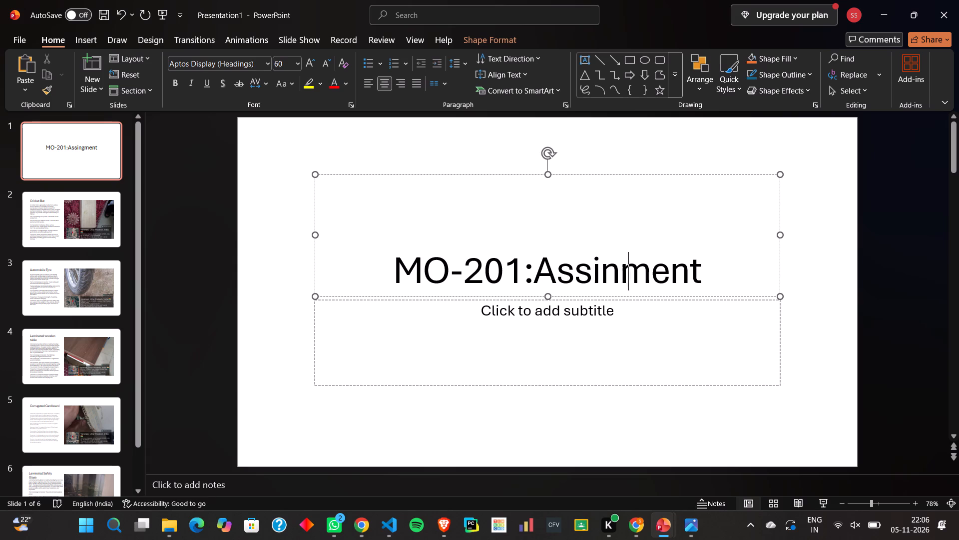
key(BackSpace)
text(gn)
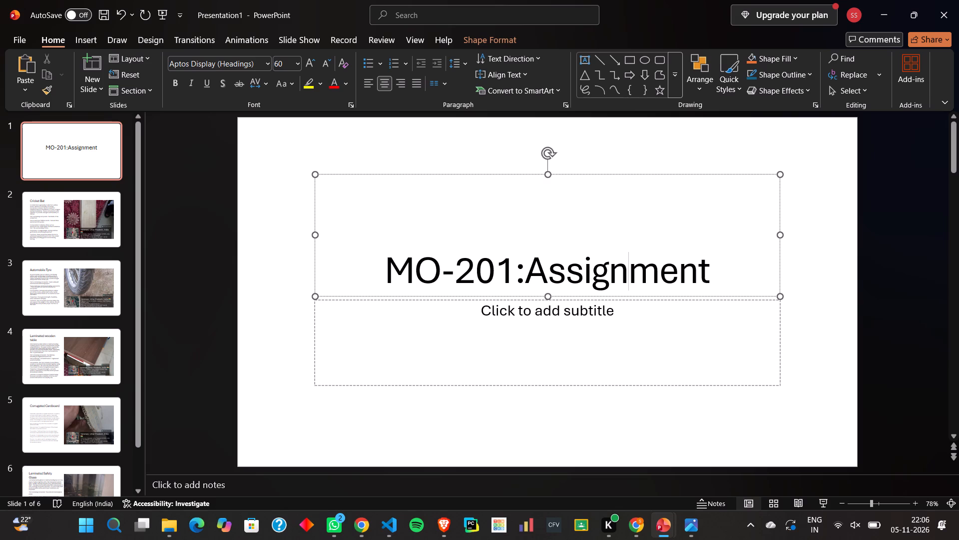
Enter the student's name and roll number on two separate lines in the opening slide's subtitle.
click(670, 352)
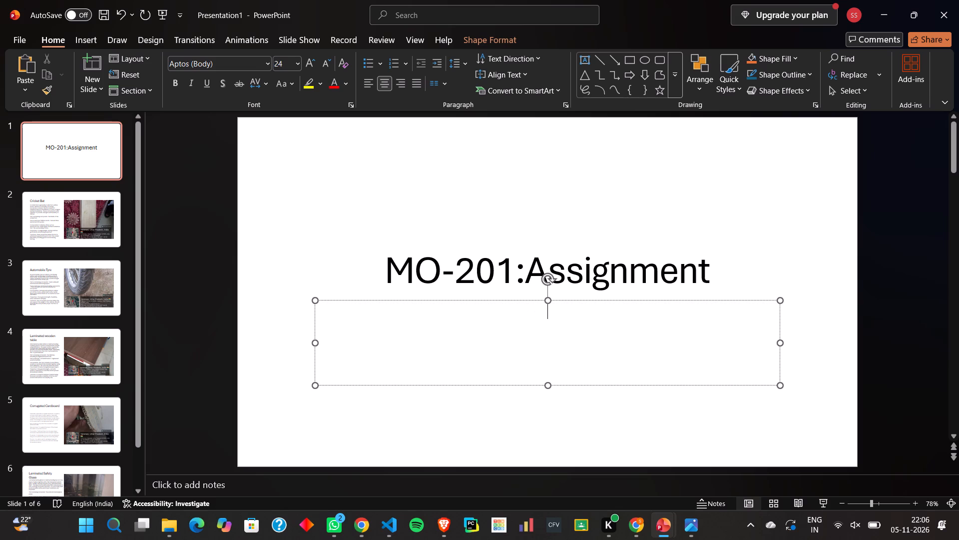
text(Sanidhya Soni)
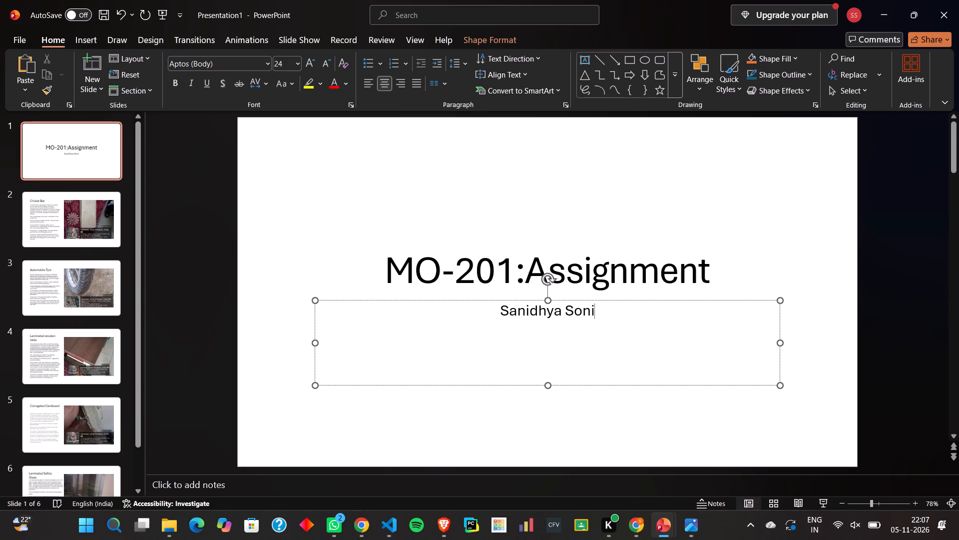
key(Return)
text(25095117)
Label the subtitle lines by prefixing the student's number with "Roll Number : " and the student's name with "Name : ".
click(504, 337)
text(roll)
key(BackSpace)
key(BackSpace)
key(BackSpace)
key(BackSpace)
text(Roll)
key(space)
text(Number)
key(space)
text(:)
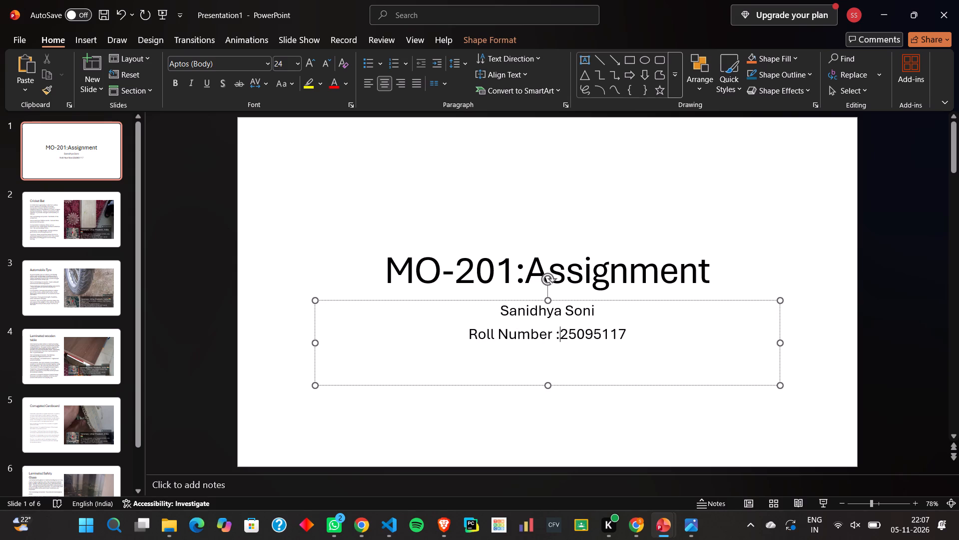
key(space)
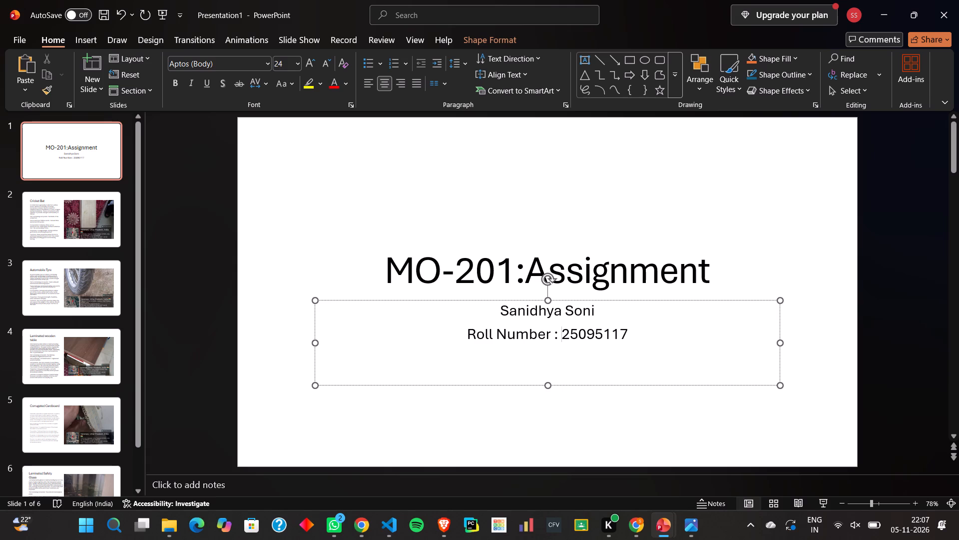
click(503, 310)
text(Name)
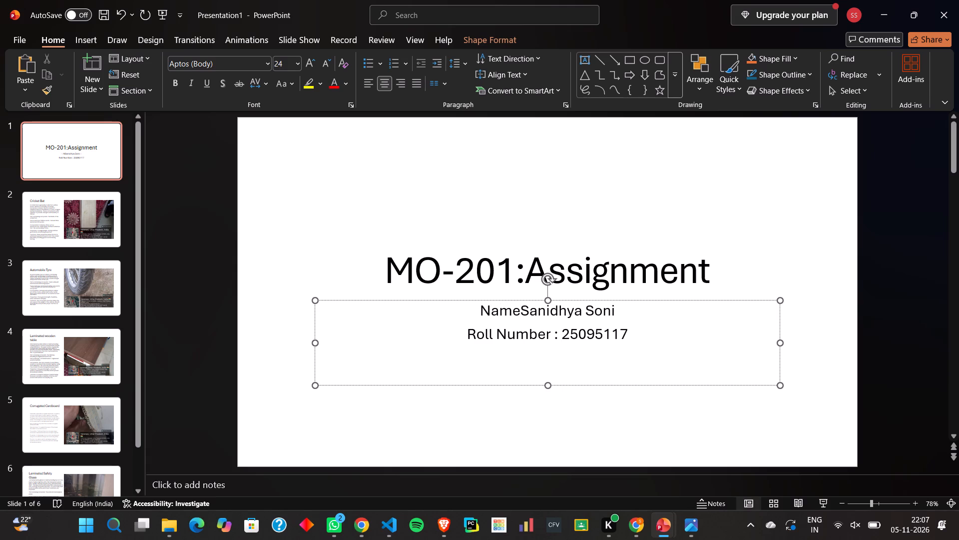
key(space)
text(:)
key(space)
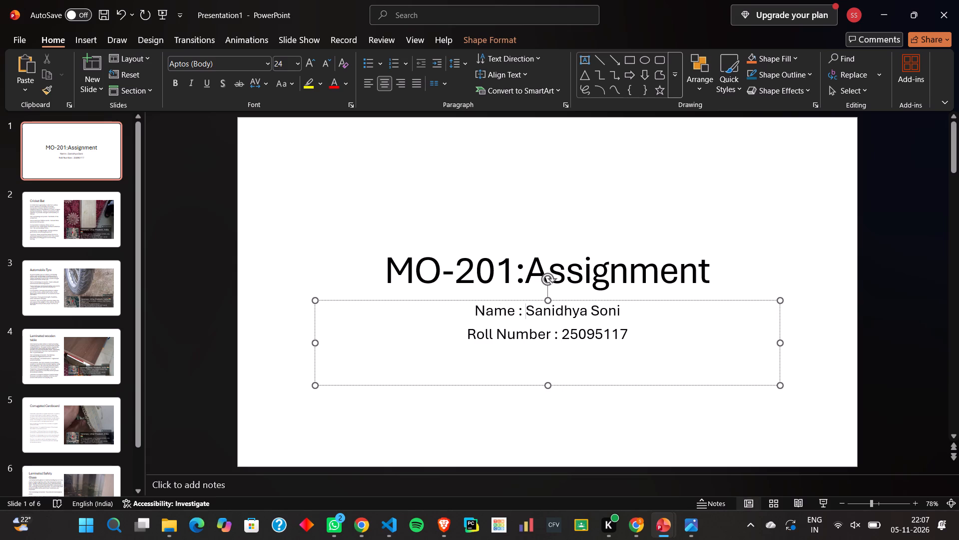
click(643, 331)
click(735, 242)
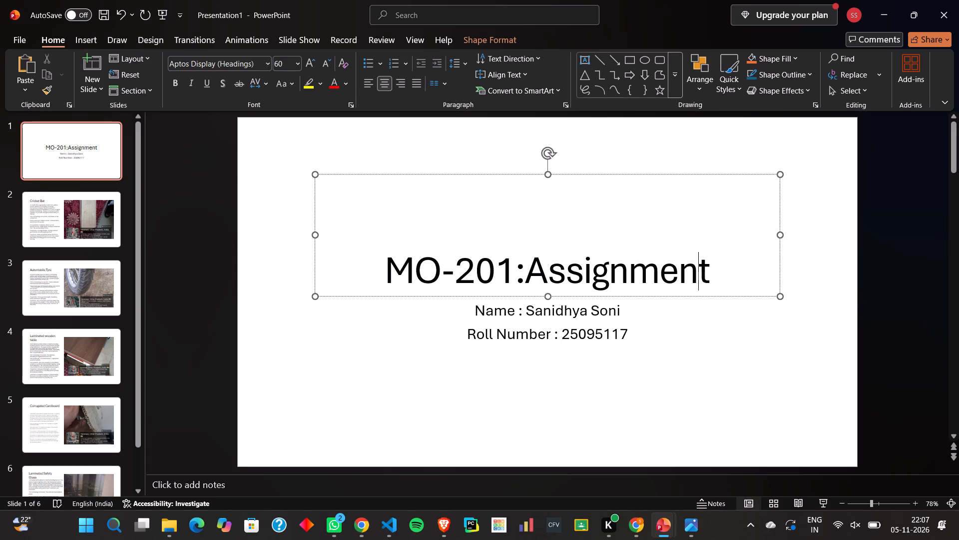
click(156, 268)
Save the presentation as "MO-201 Assignment" in the Desktop's College classes > 3rd Semester folder, as a PowerPoint Presentation.
scroll(70, 290, down, 1)
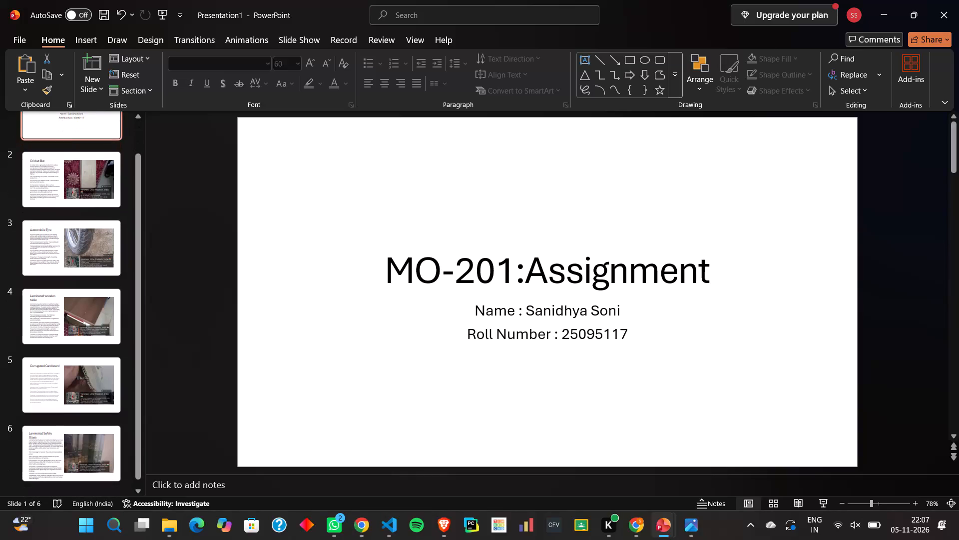
scroll(70, 290, down, 2)
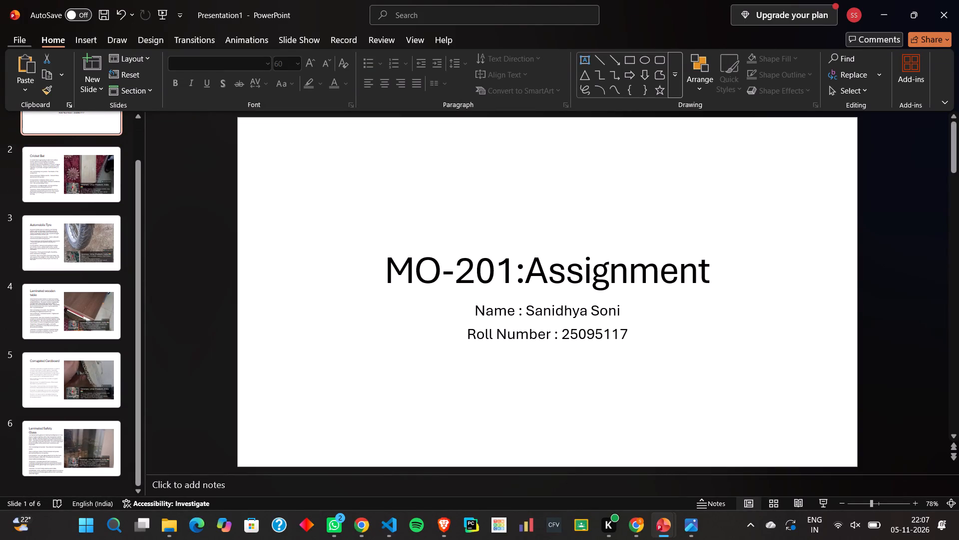
click(20, 41)
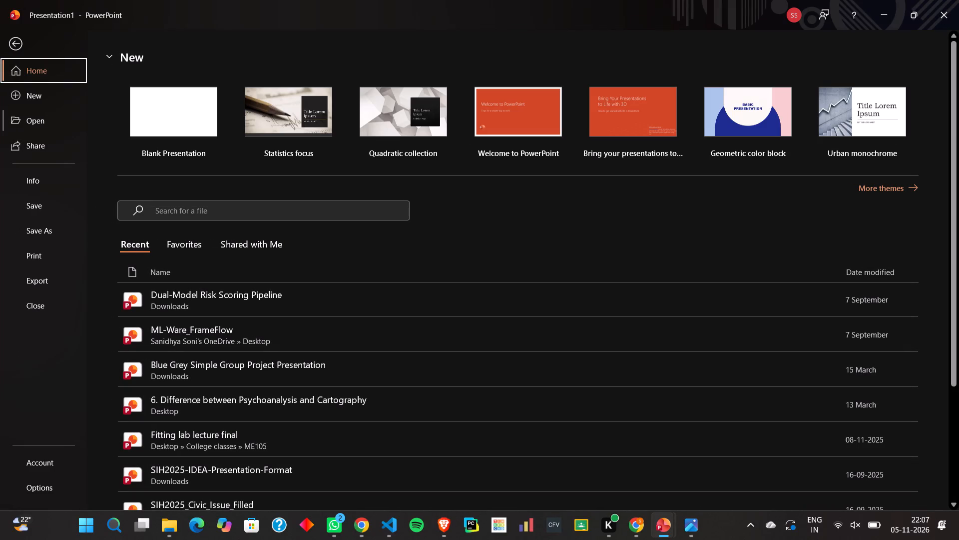
click(18, 39)
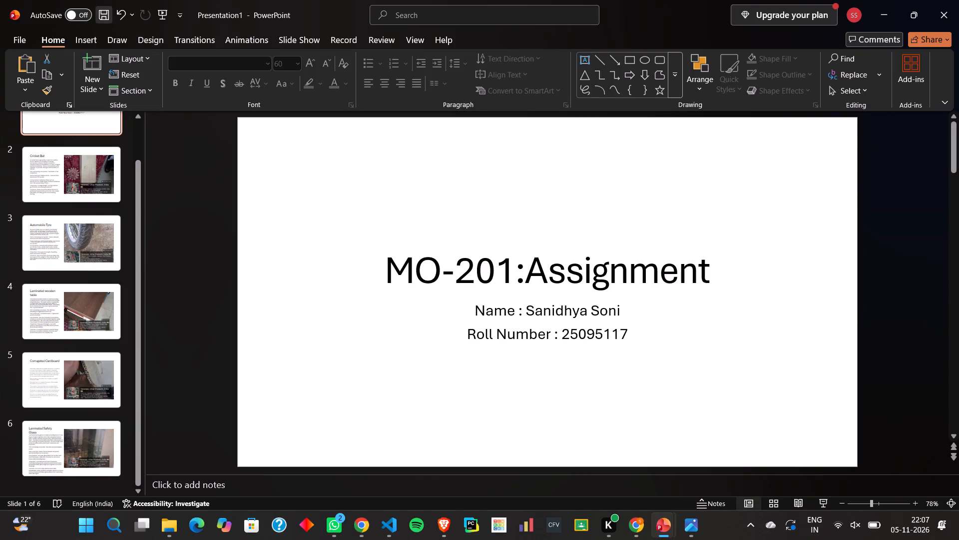
click(105, 16)
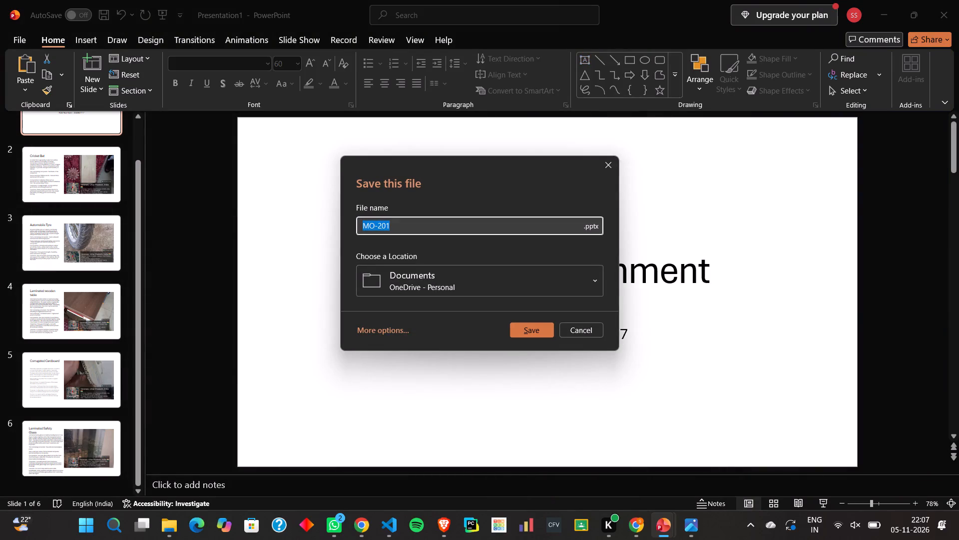
click(449, 275)
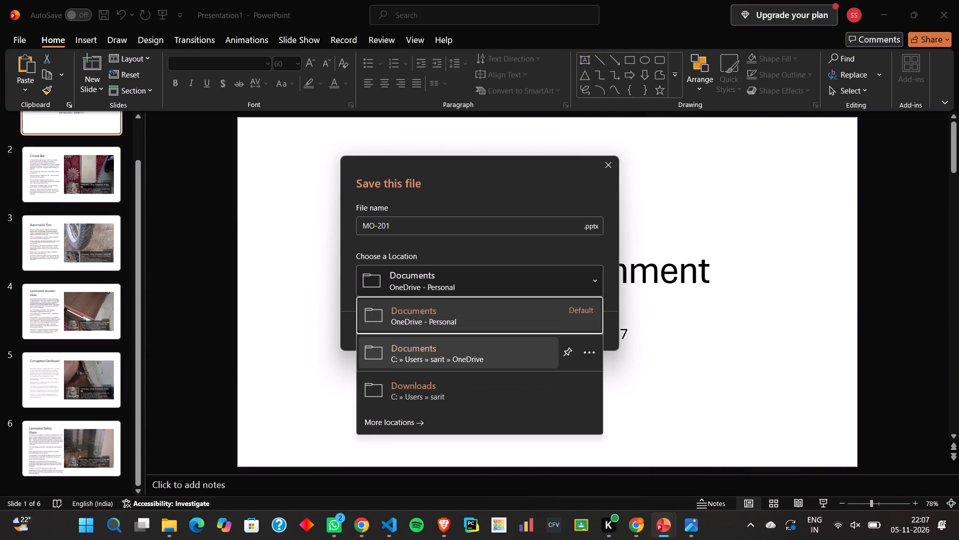
click(413, 427)
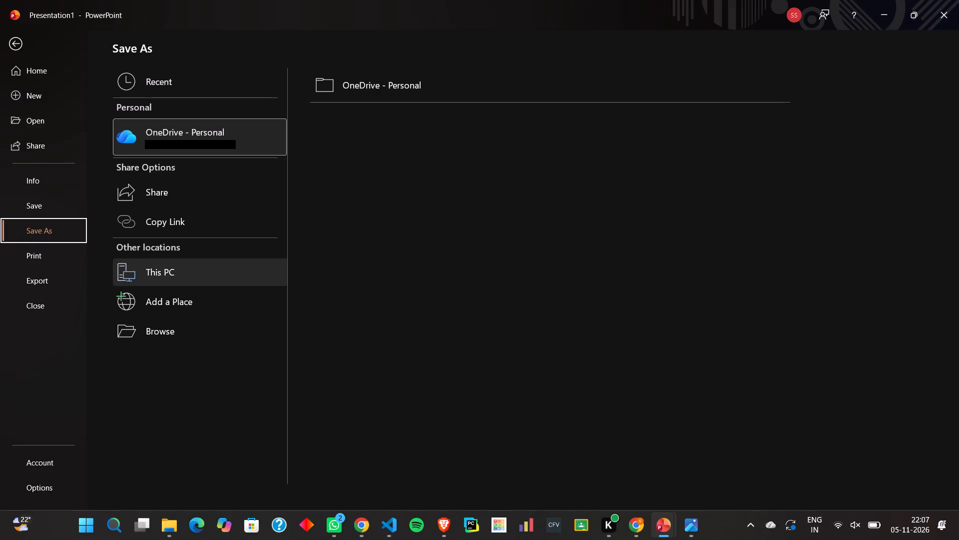
click(166, 273)
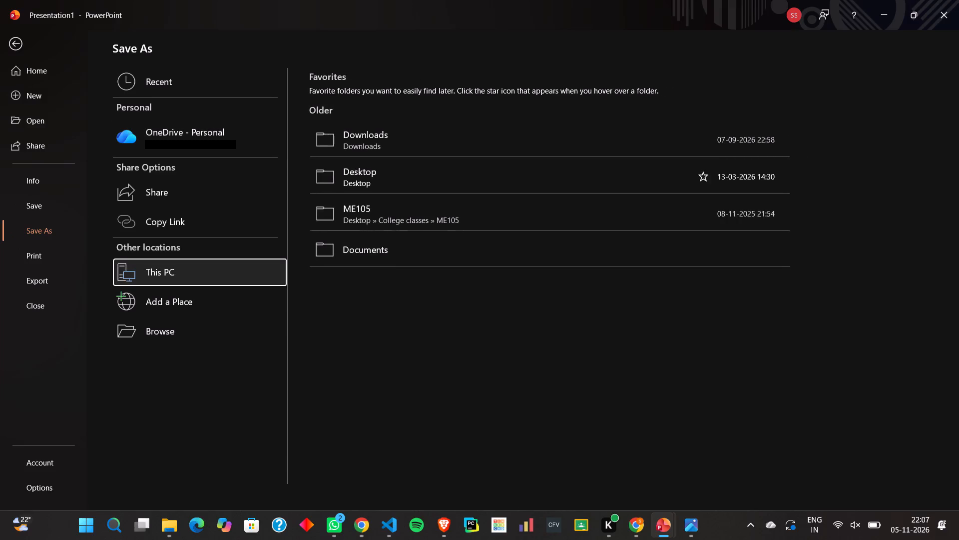
double_click(371, 182)
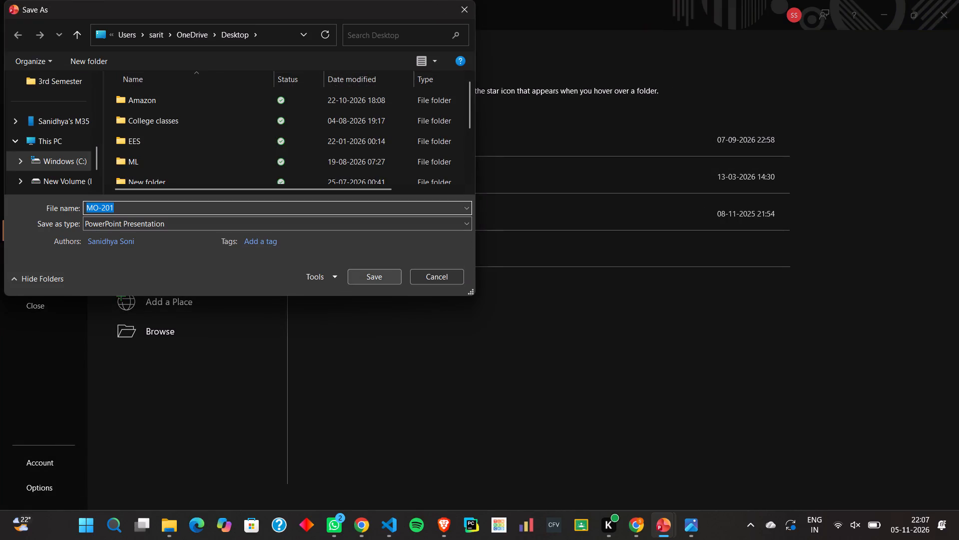
double_click(154, 125)
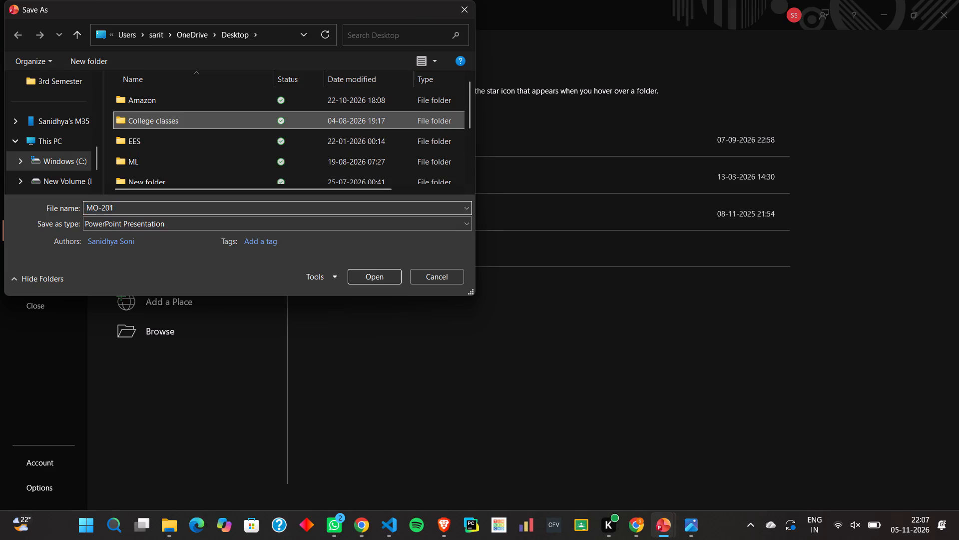
double_click(152, 134)
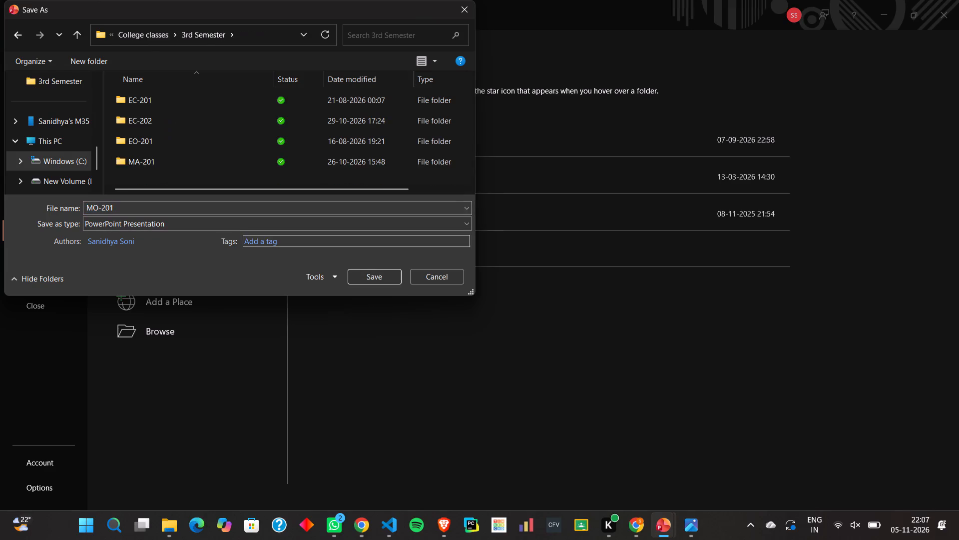
click(274, 205)
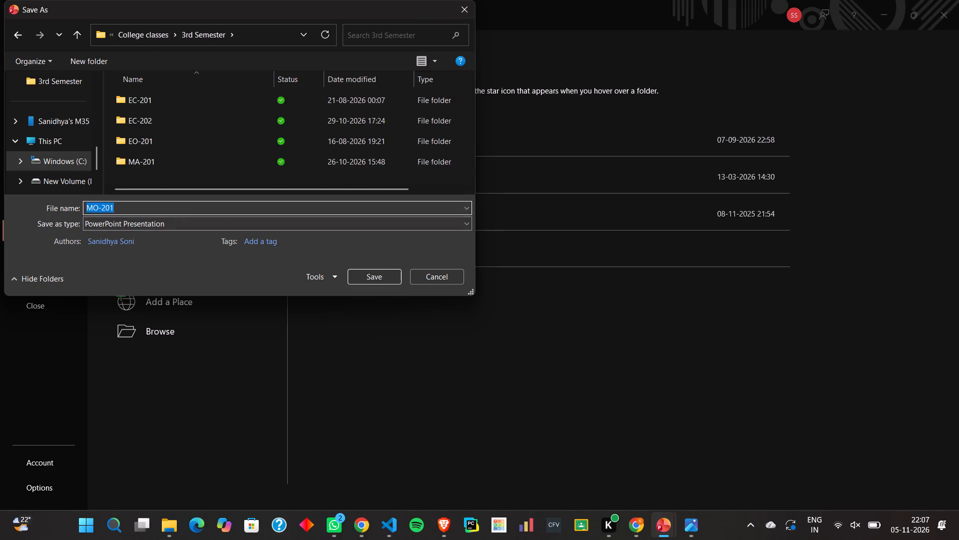
click(274, 205)
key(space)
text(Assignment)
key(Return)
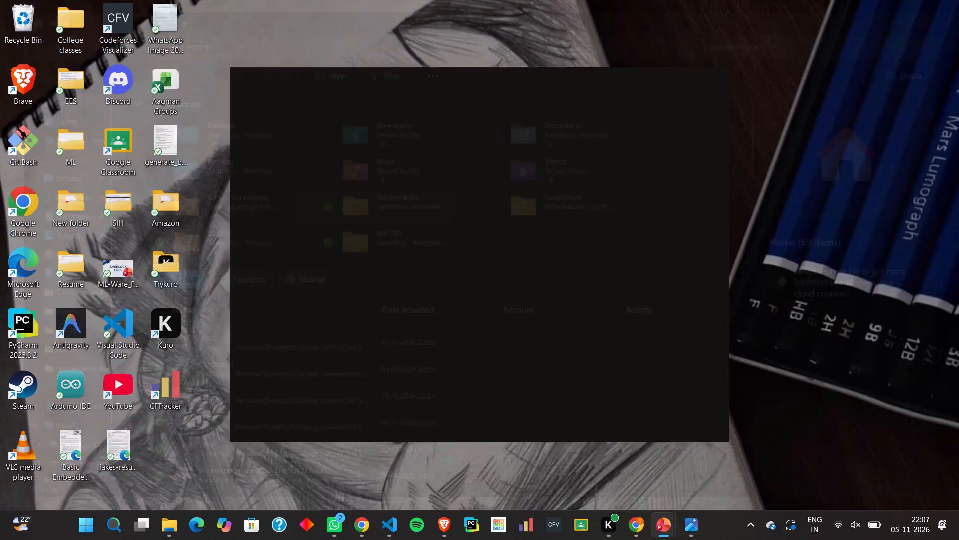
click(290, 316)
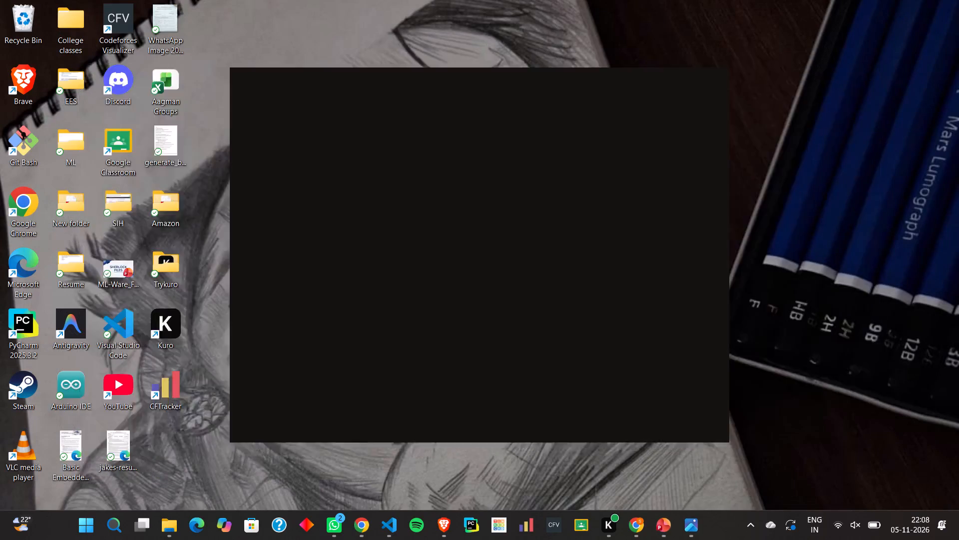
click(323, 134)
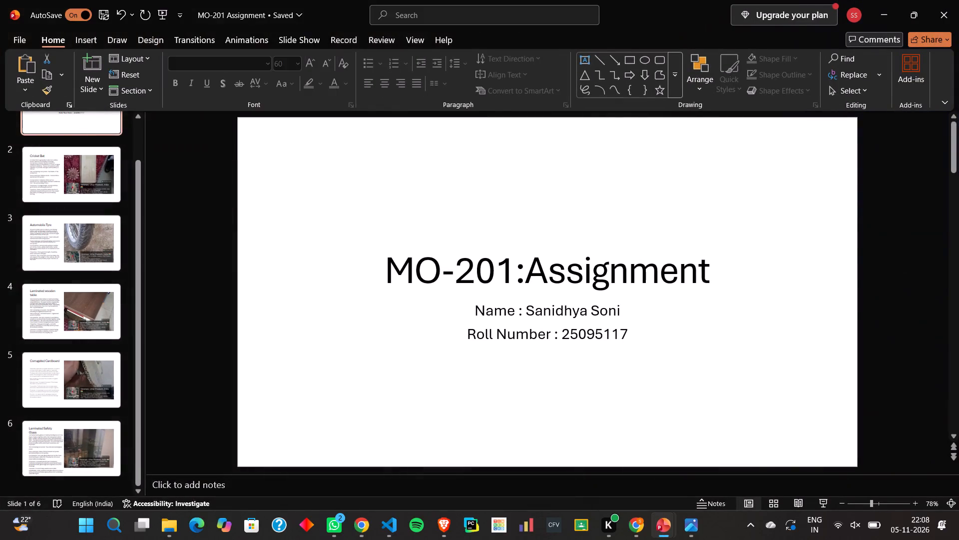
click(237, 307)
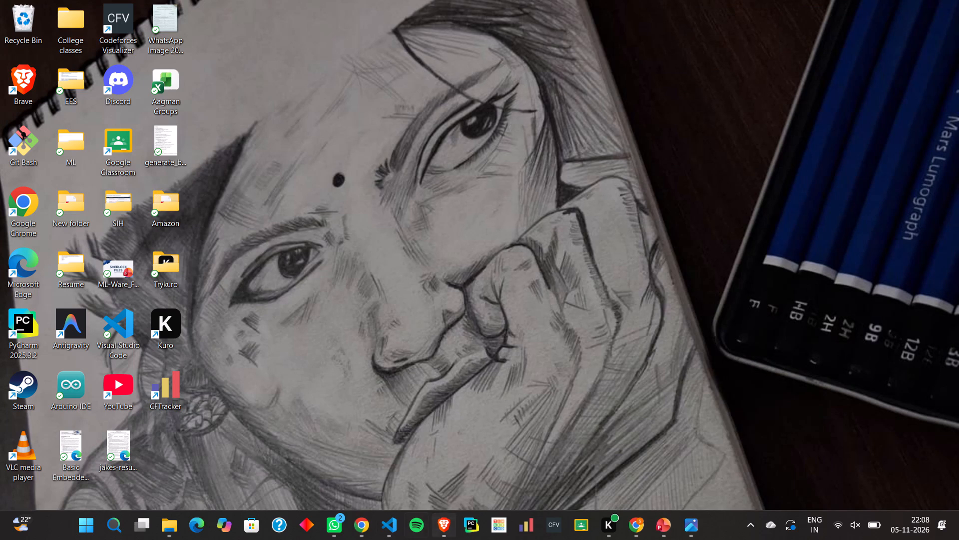
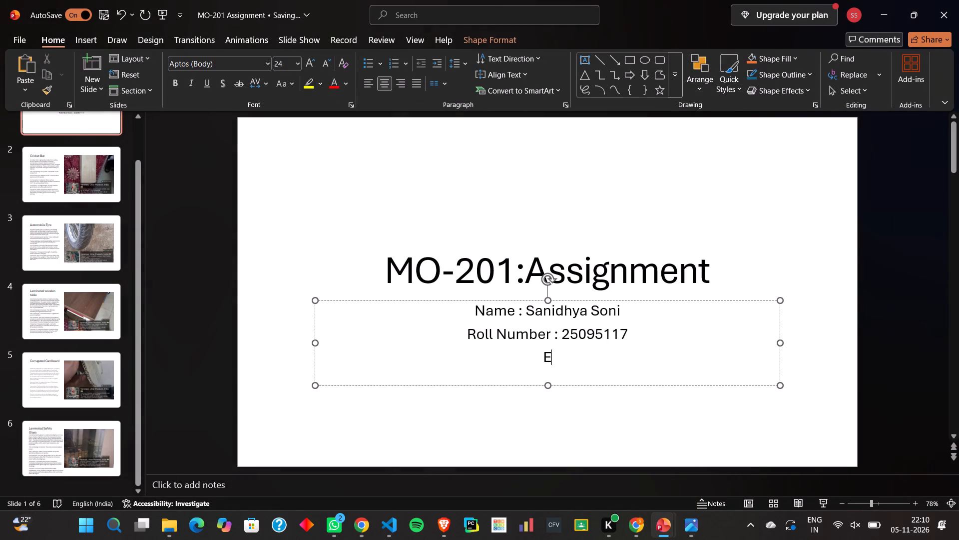
Complete the opening slide's third subtitle line so it reads "Department : Electronics Engineering".
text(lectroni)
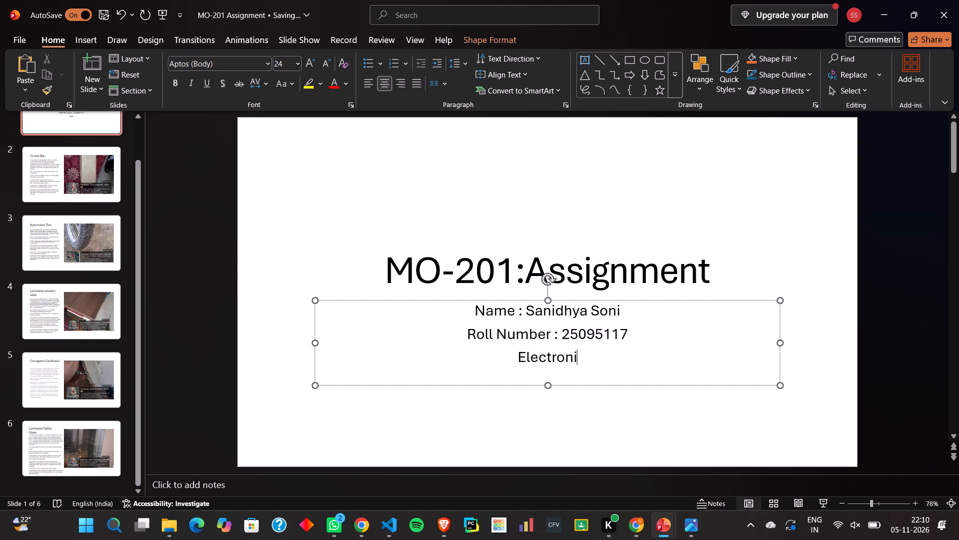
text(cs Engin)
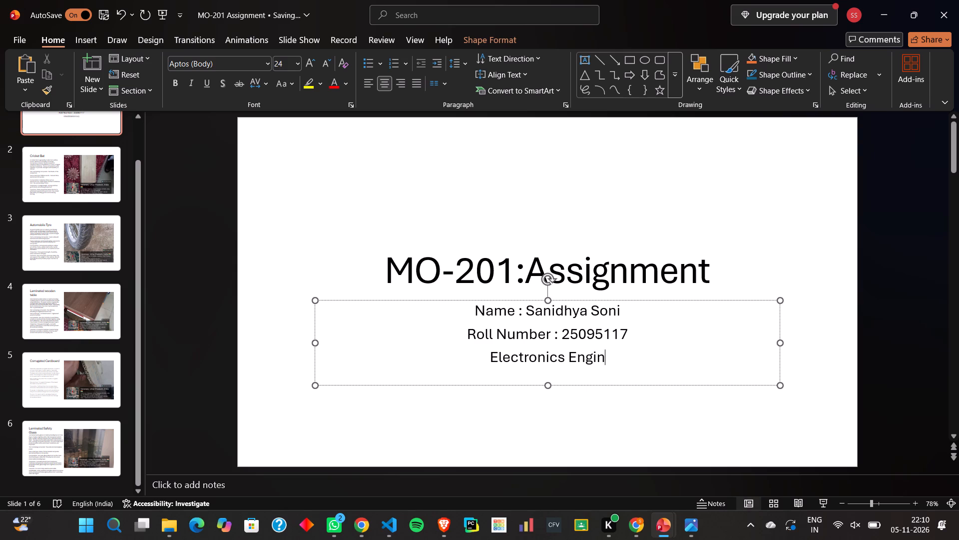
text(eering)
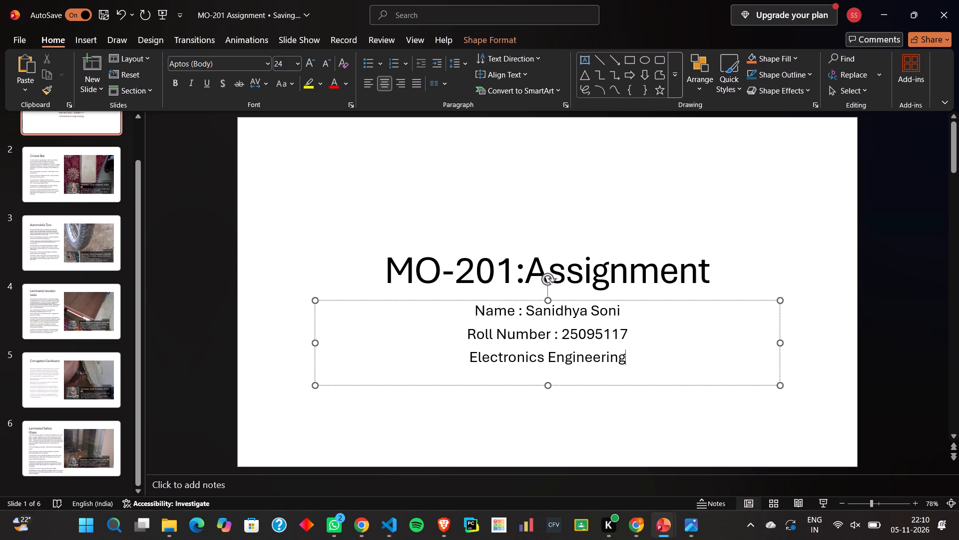
click(469, 349)
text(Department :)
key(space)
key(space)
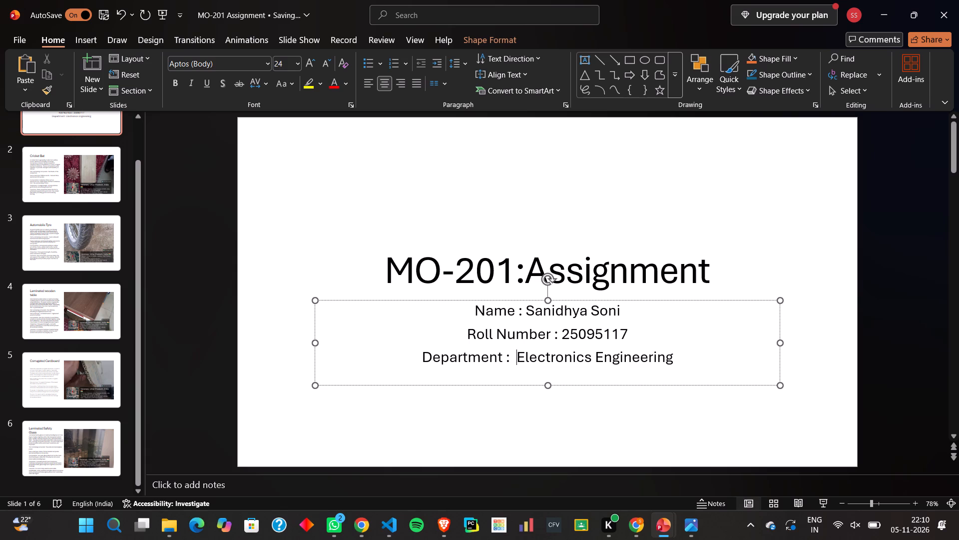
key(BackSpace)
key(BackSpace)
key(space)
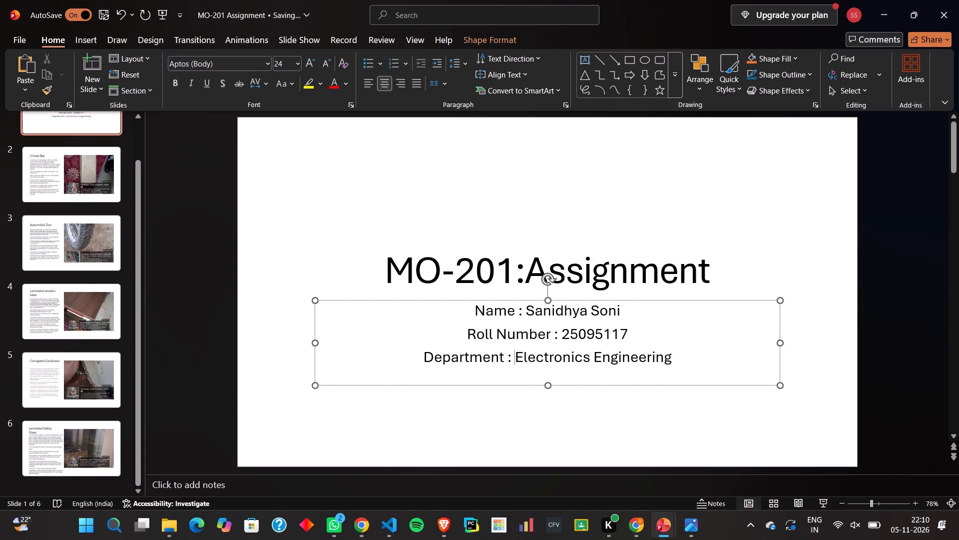
click(724, 347)
click(755, 206)
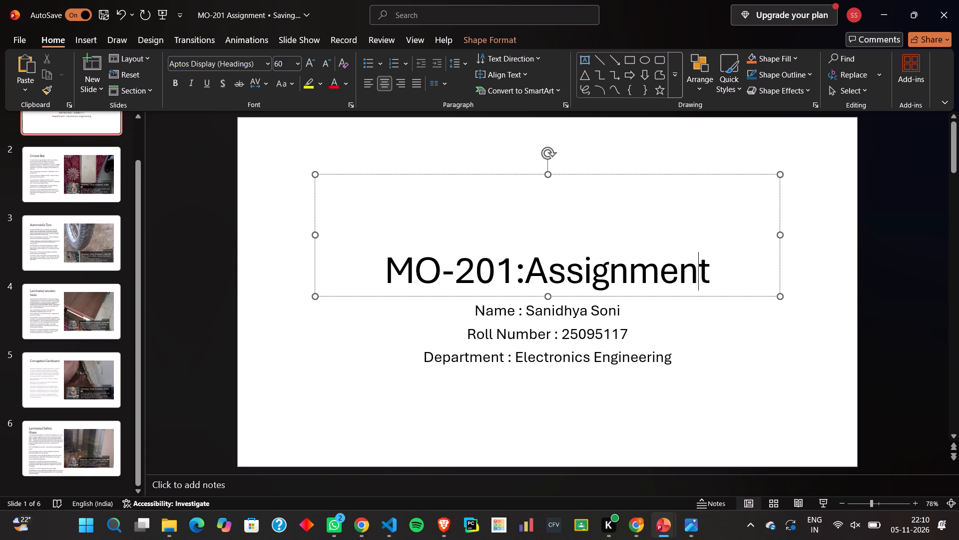
Save the presentation with the updated opening slide.
click(100, 12)
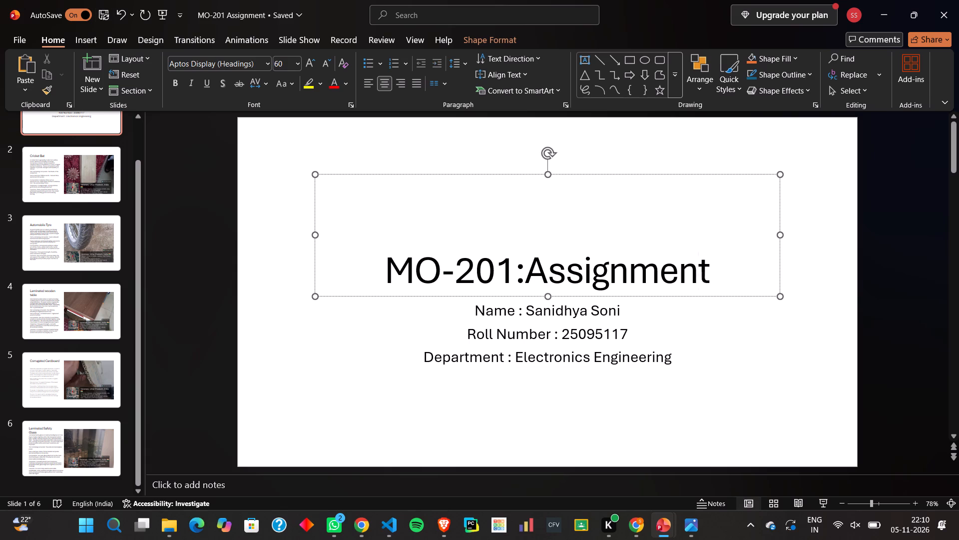
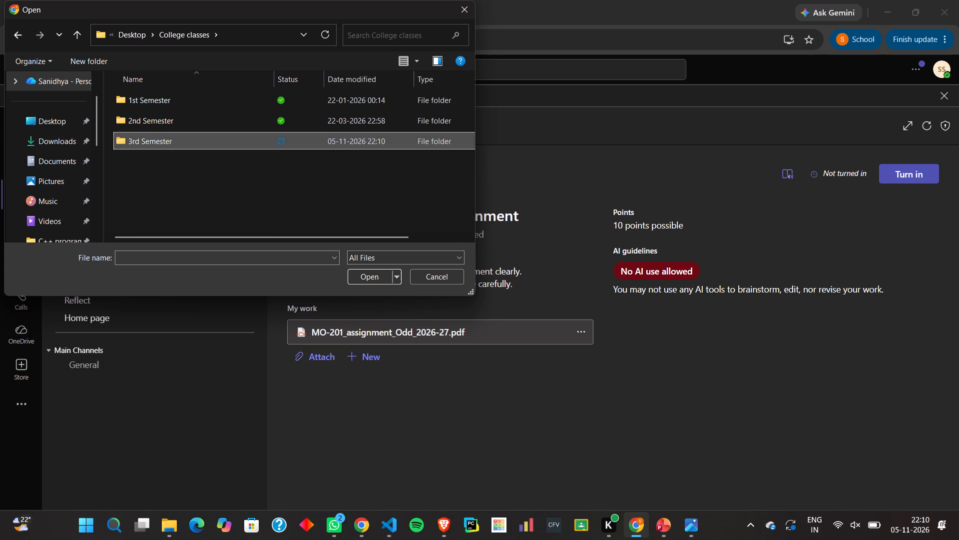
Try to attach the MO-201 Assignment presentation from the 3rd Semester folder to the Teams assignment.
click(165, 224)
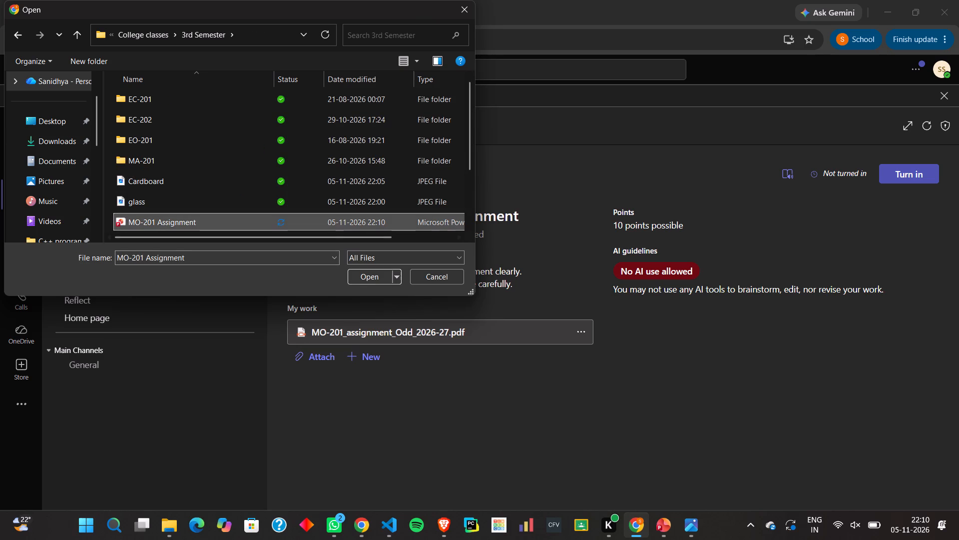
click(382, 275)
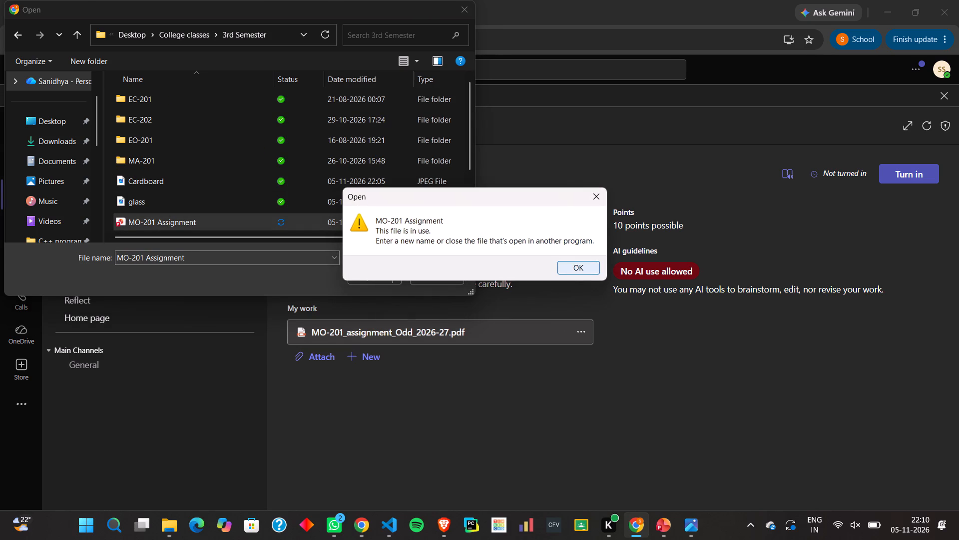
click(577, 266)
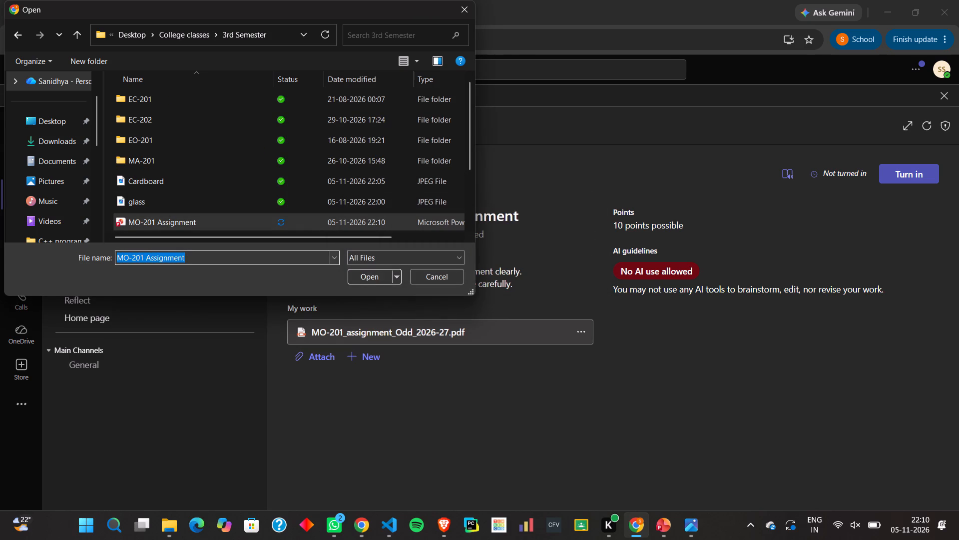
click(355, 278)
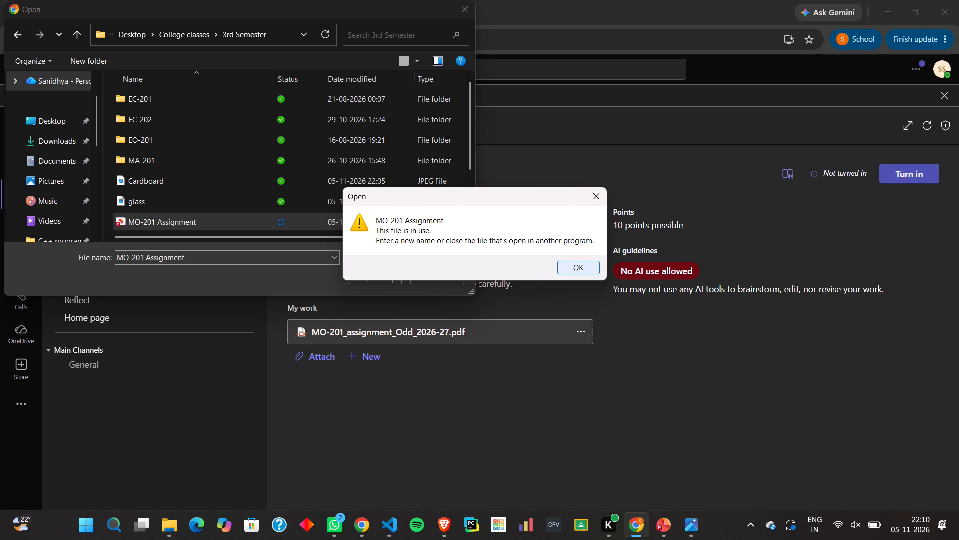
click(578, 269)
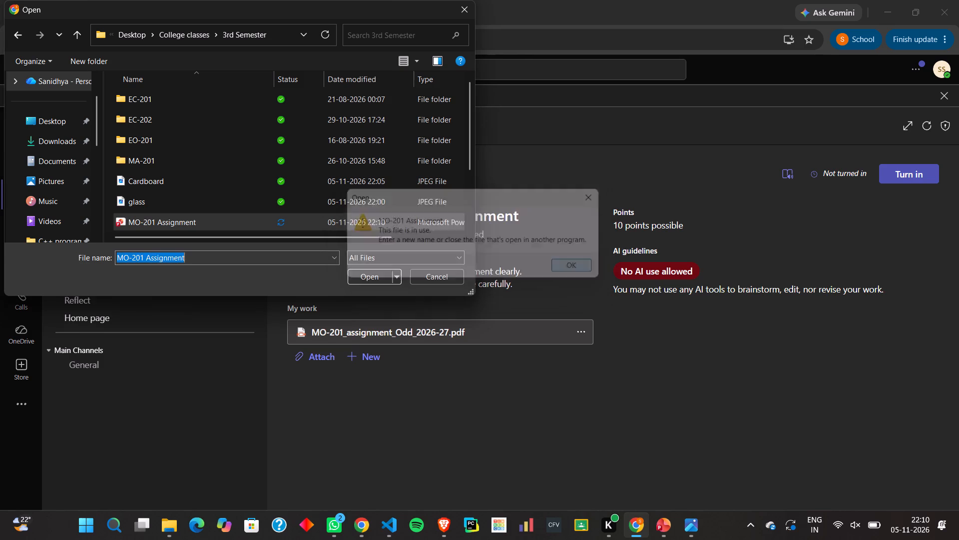
Close the recovered Dual-Model Risk Scoring Pipeline presentation in PowerPoint without saving its changes.
click(650, 427)
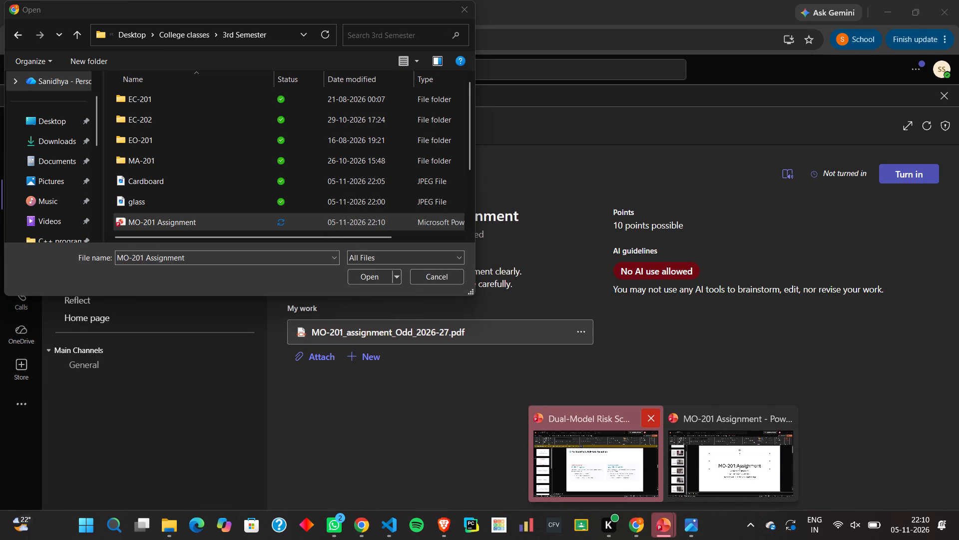
click(651, 422)
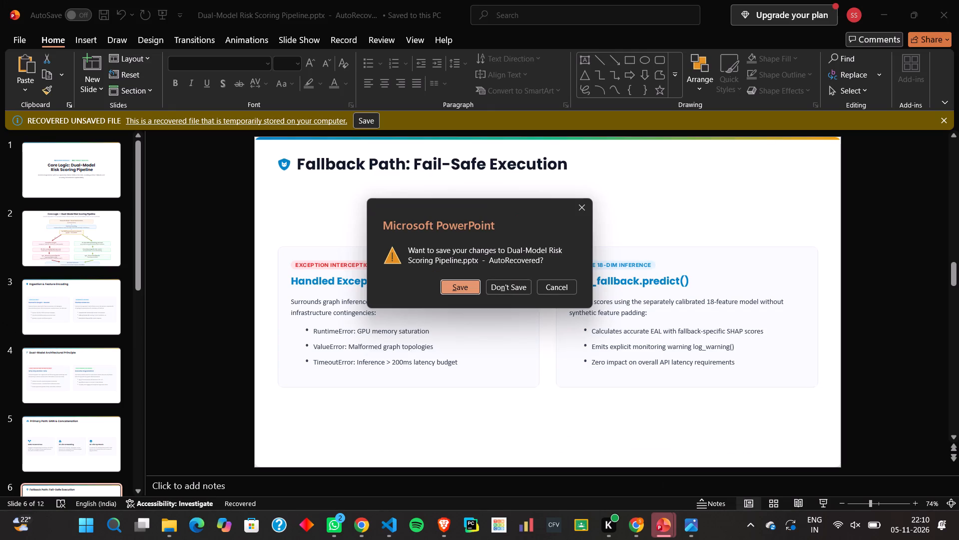
click(509, 290)
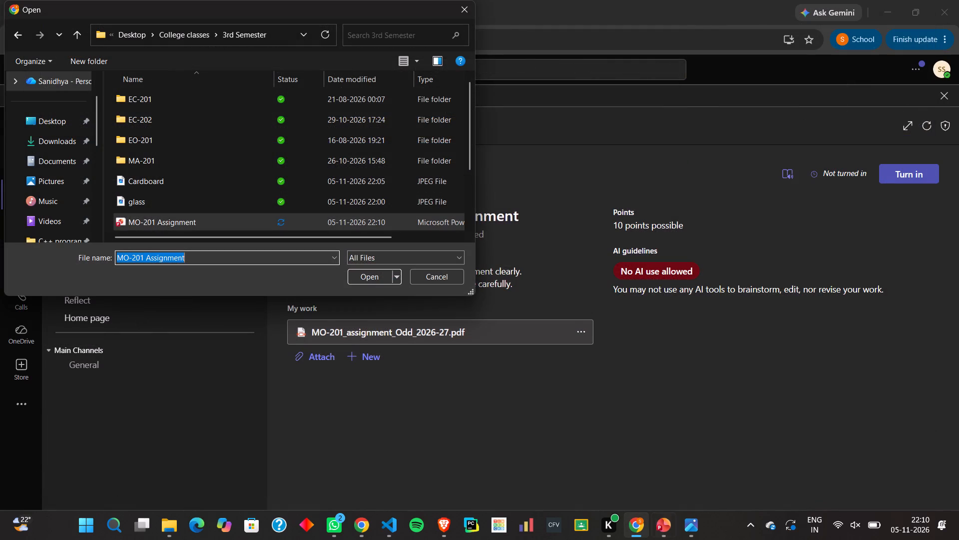
Close the MO-201 Assignment presentation that is still open in PowerPoint.
click(713, 415)
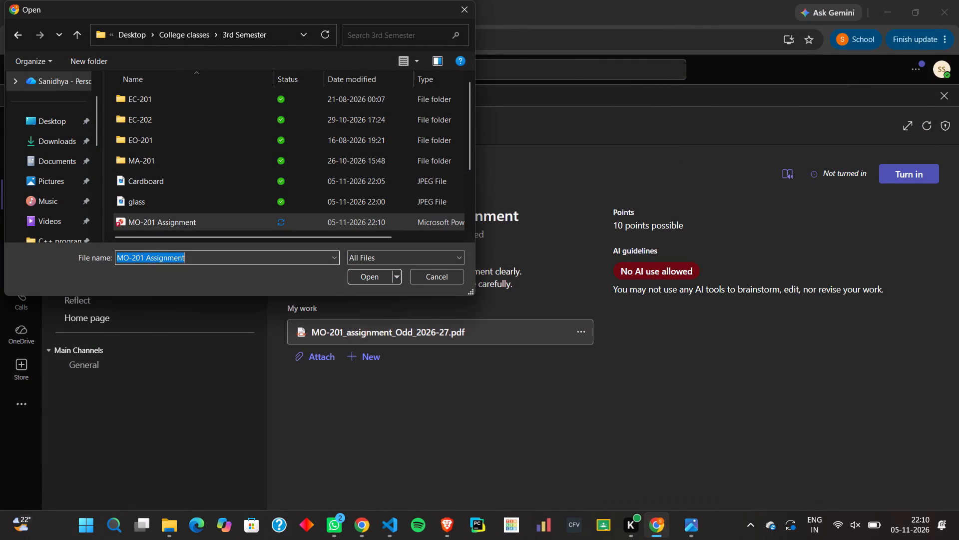